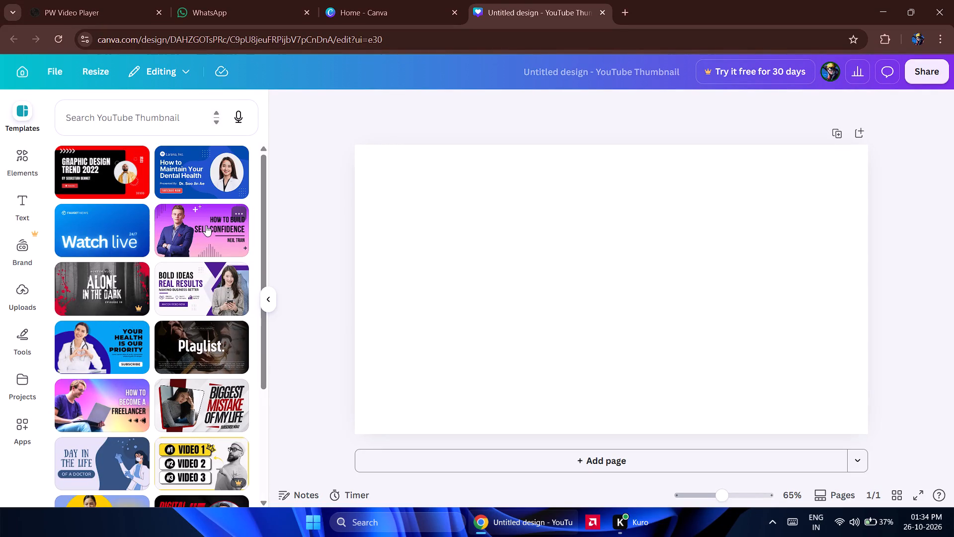
Search the YouTube thumbnail templates for "netflix movie template".
scroll(171, 190, "down", 1)
scroll(163, 246, "down", 2)
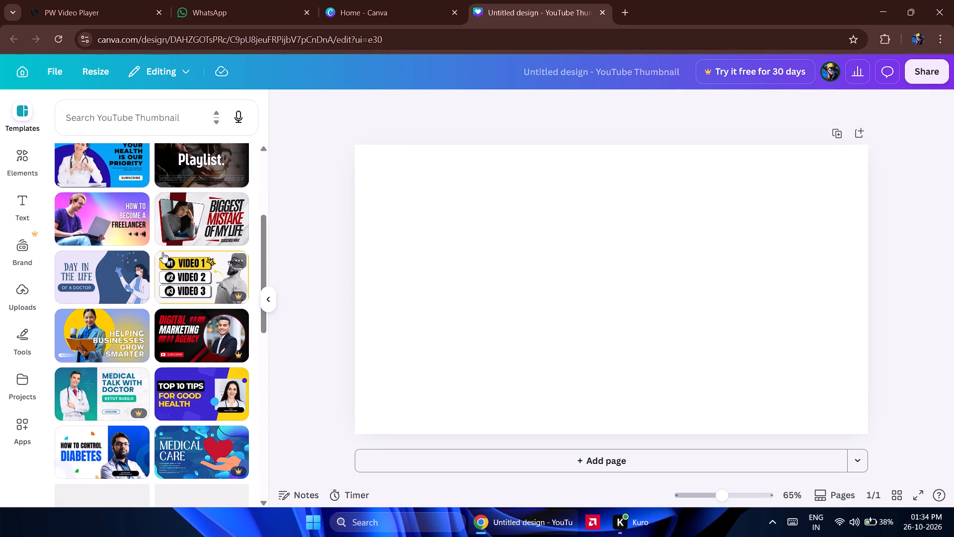
scroll(161, 253, "down", 1)
scroll(186, 345, "down", 3)
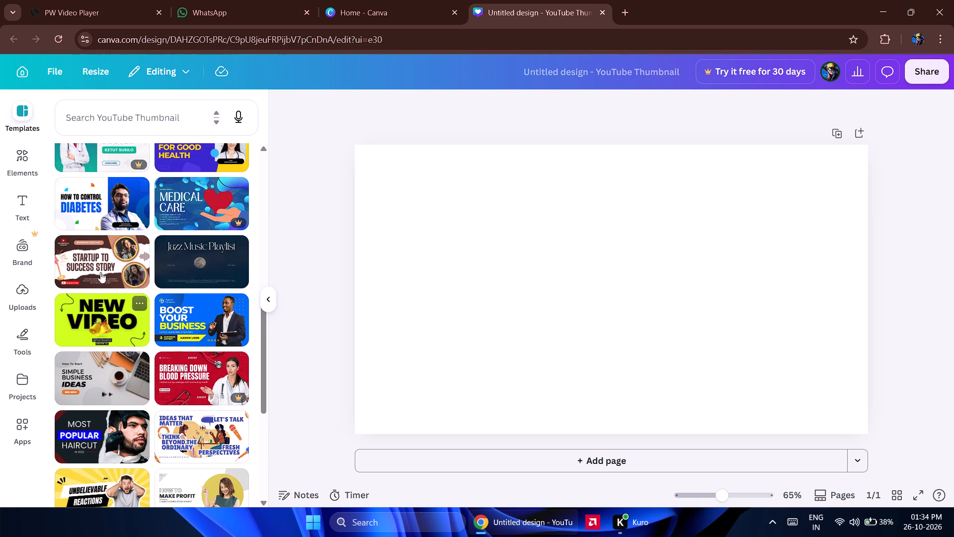
left_click(112, 126)
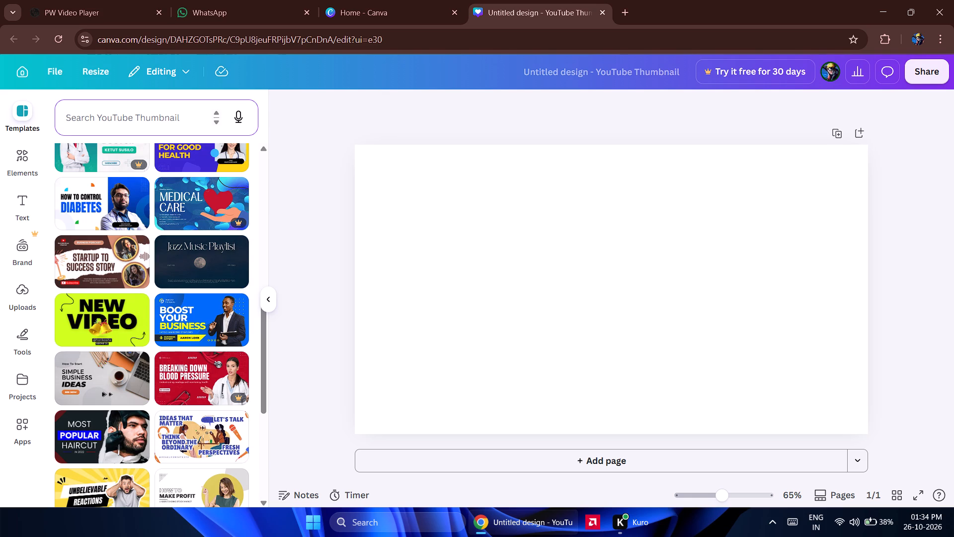
left_click(114, 117)
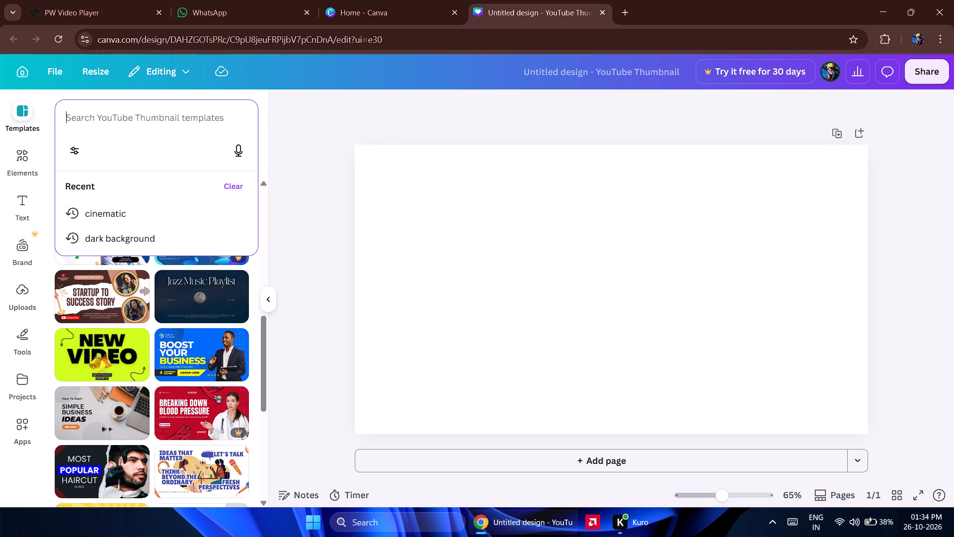
type("movie")
key("space")
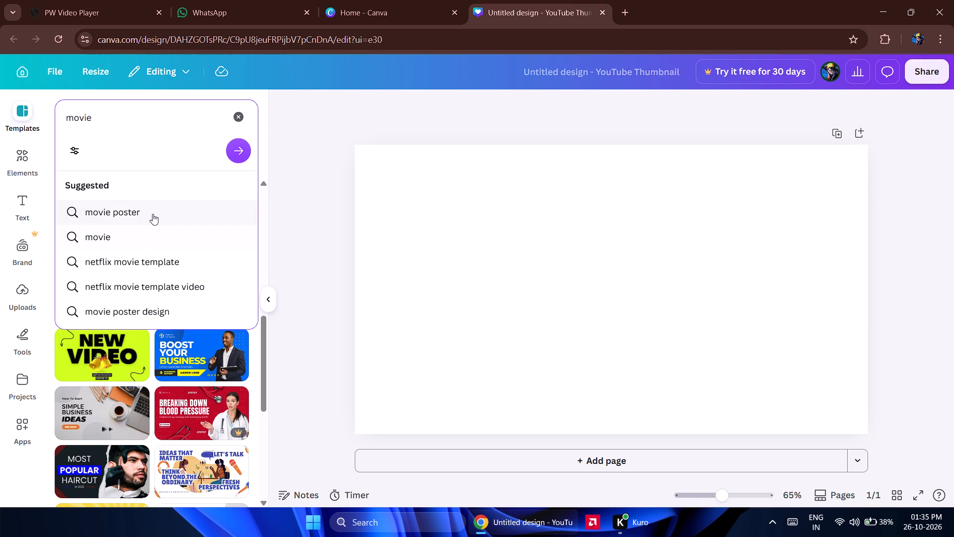
left_click(153, 265)
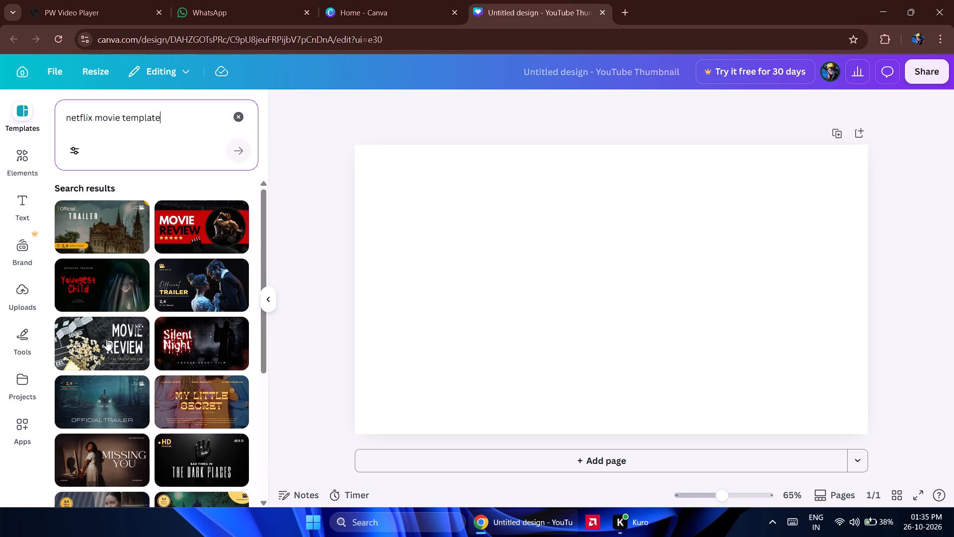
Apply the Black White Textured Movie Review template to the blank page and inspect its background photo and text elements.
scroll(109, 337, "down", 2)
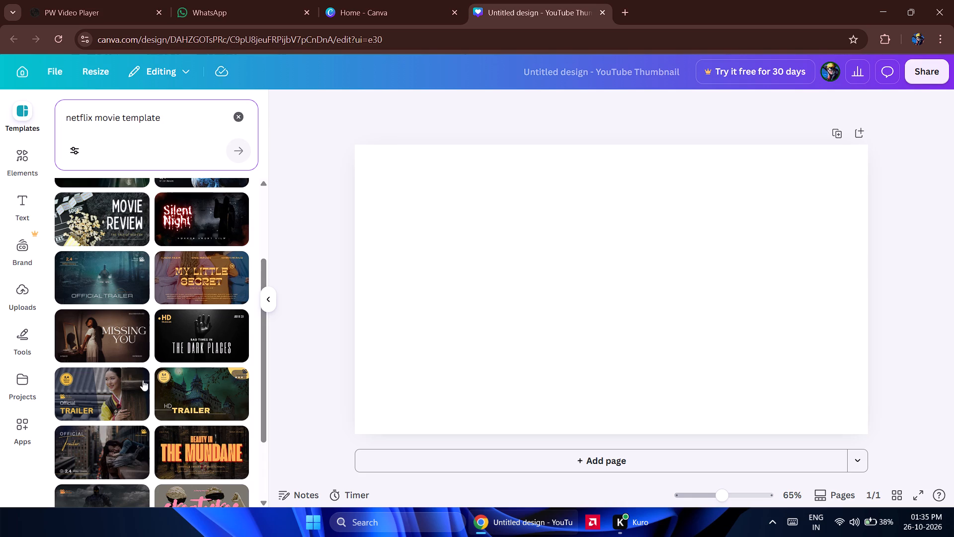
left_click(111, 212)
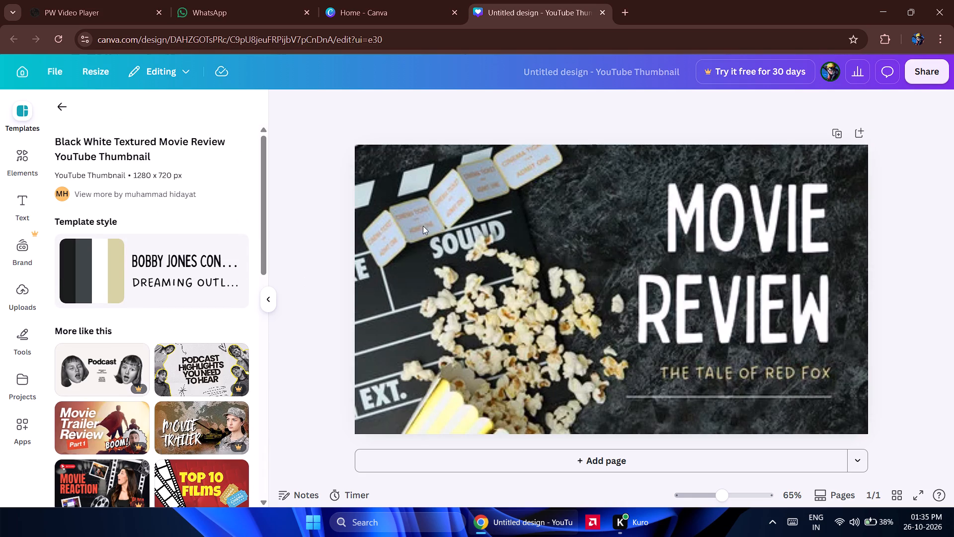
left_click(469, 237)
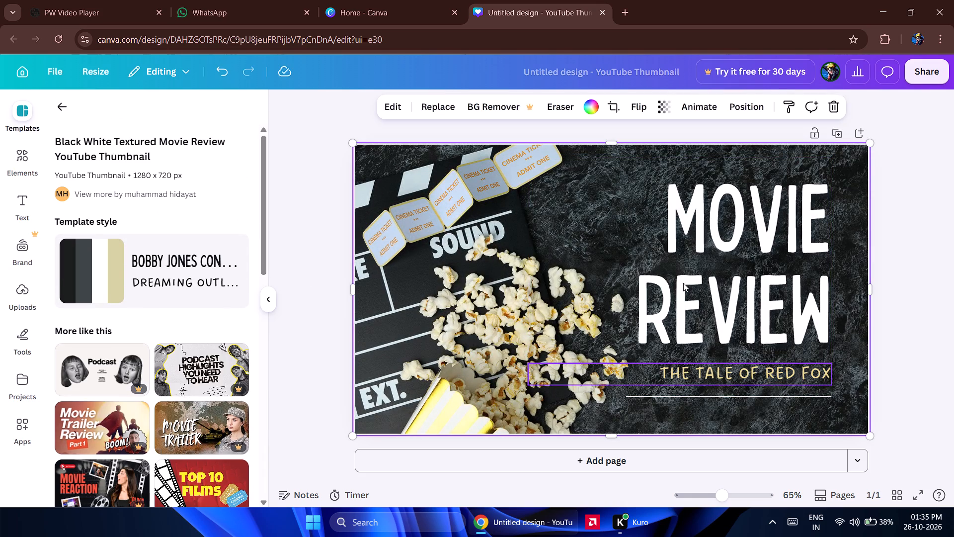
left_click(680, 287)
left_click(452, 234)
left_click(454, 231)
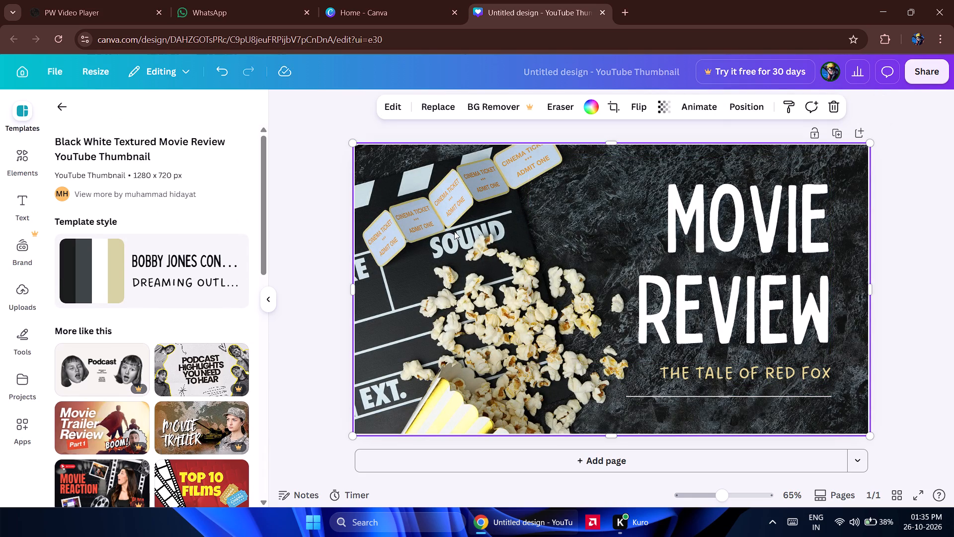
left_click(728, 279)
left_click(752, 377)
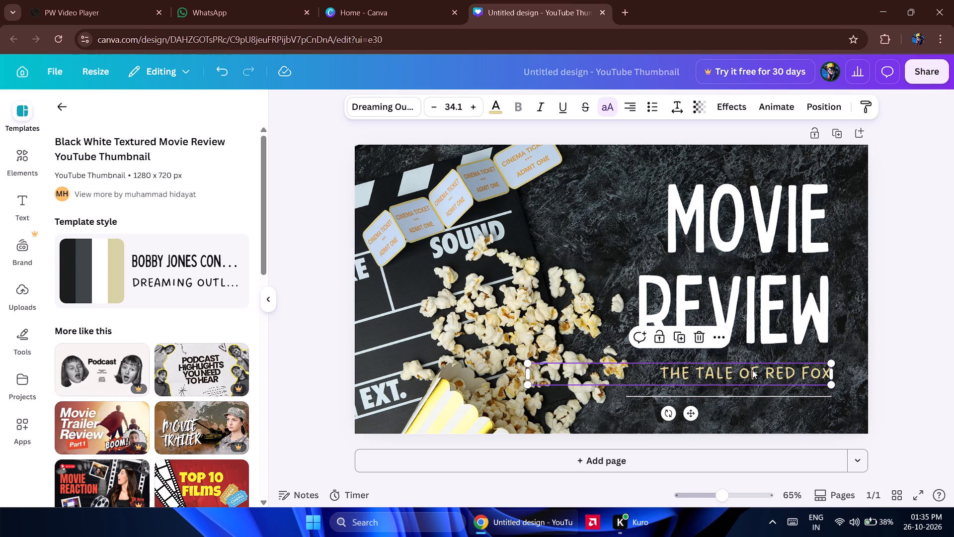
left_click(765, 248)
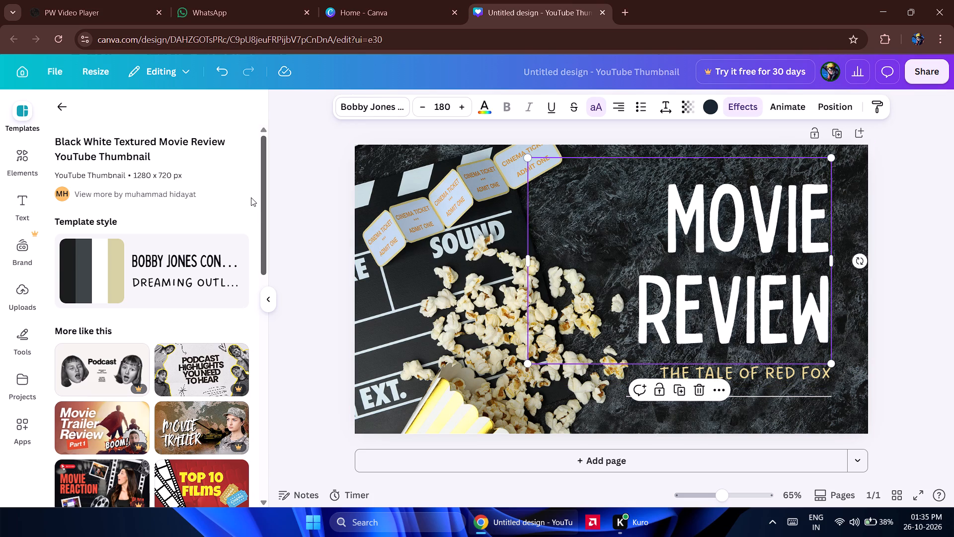
Browse similar templates and the netflix movie results, and apply the Black Classic The Dark Places template to the page.
scroll(221, 369, "down", 2)
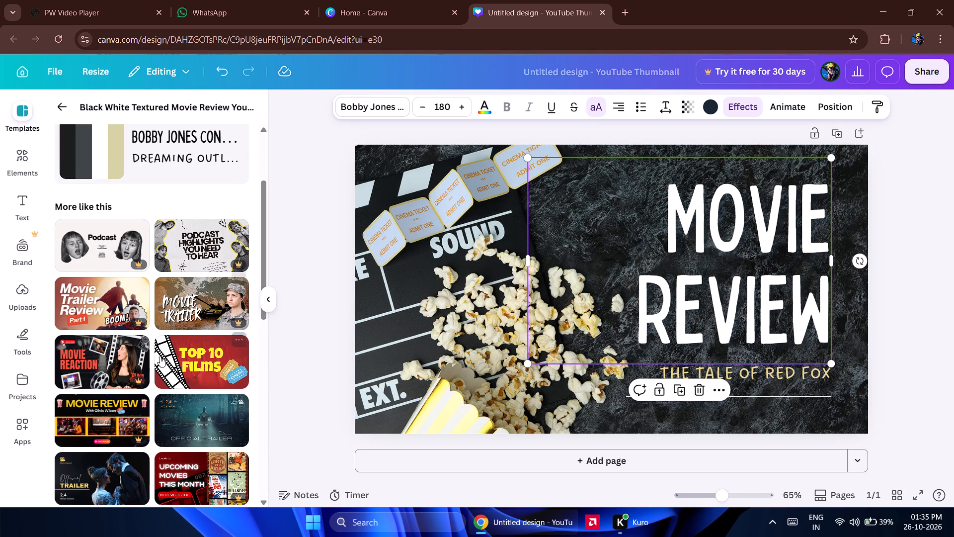
scroll(157, 360, "down", 1)
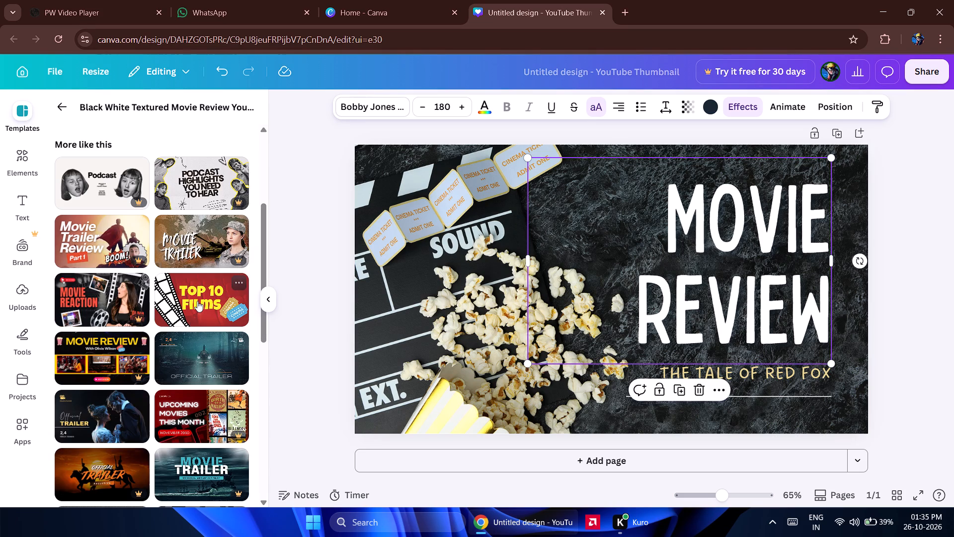
scroll(197, 301, "down", 2)
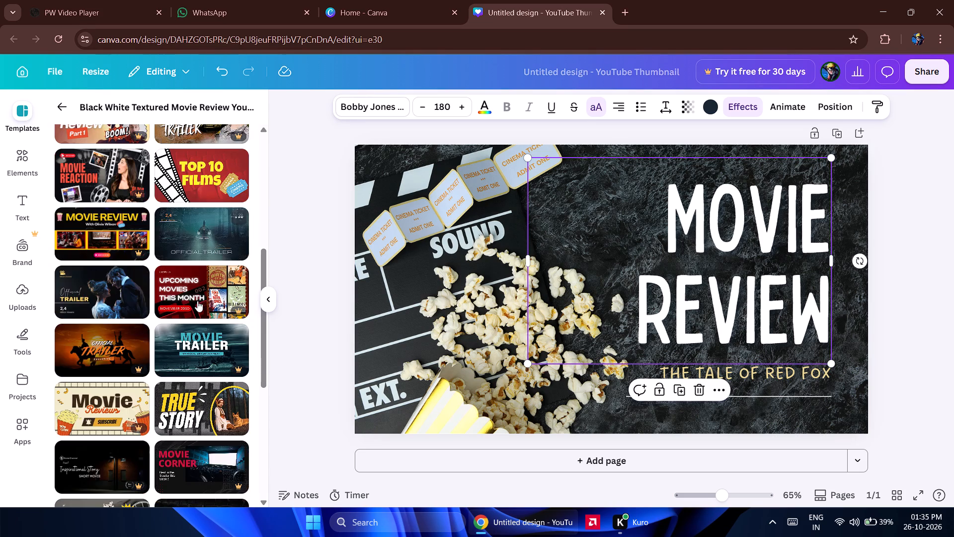
scroll(161, 247, "up", 4)
left_click(58, 109)
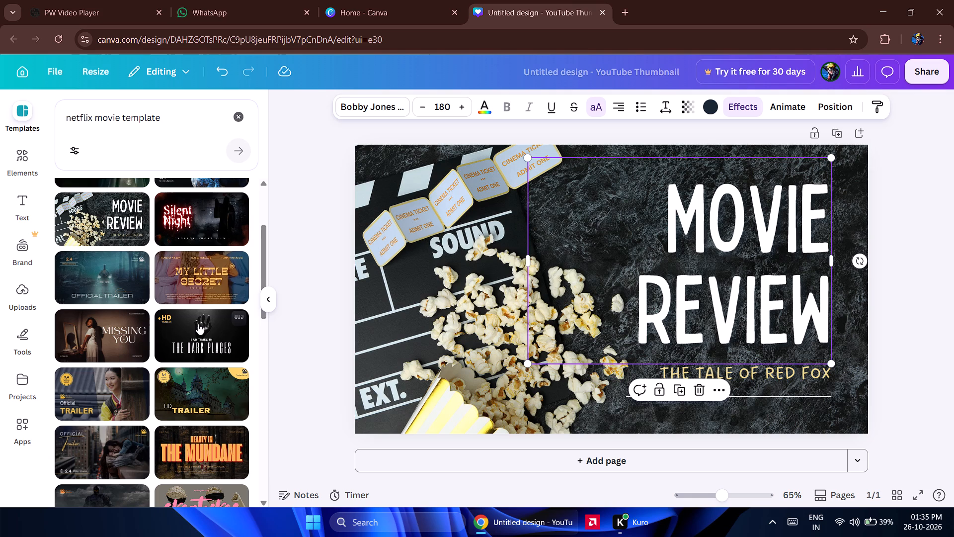
scroll(198, 324, "down", 6)
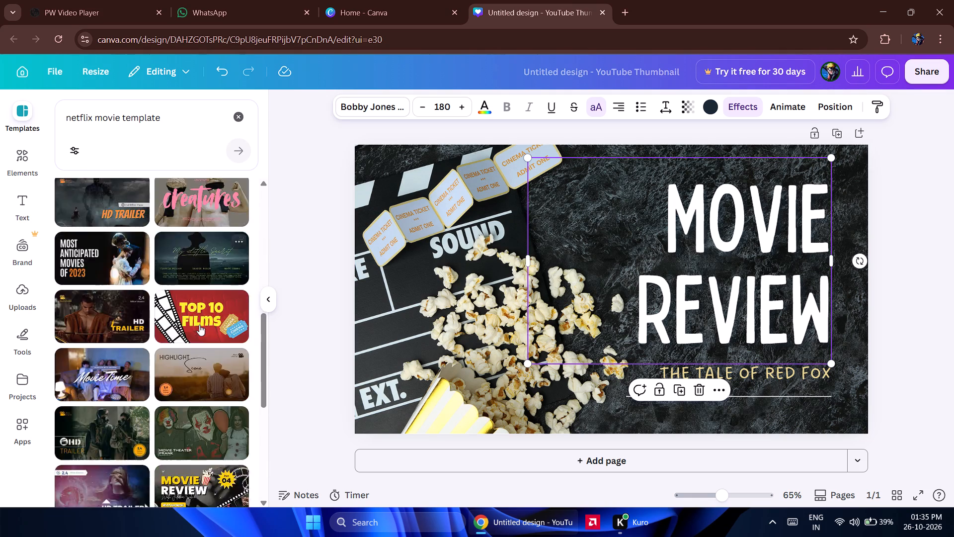
scroll(199, 325, "down", 5)
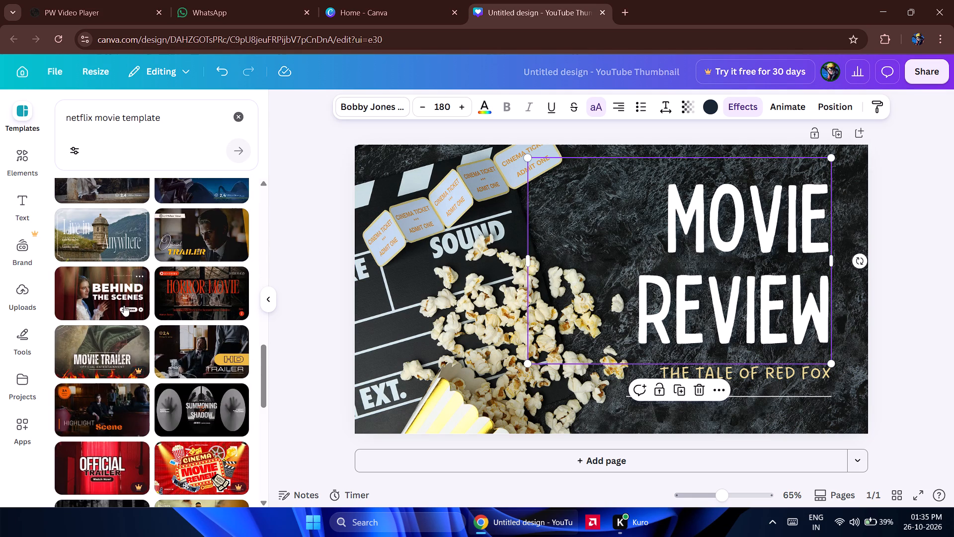
scroll(176, 311, "down", 1)
scroll(176, 311, "up", 7)
scroll(115, 311, "up", 3)
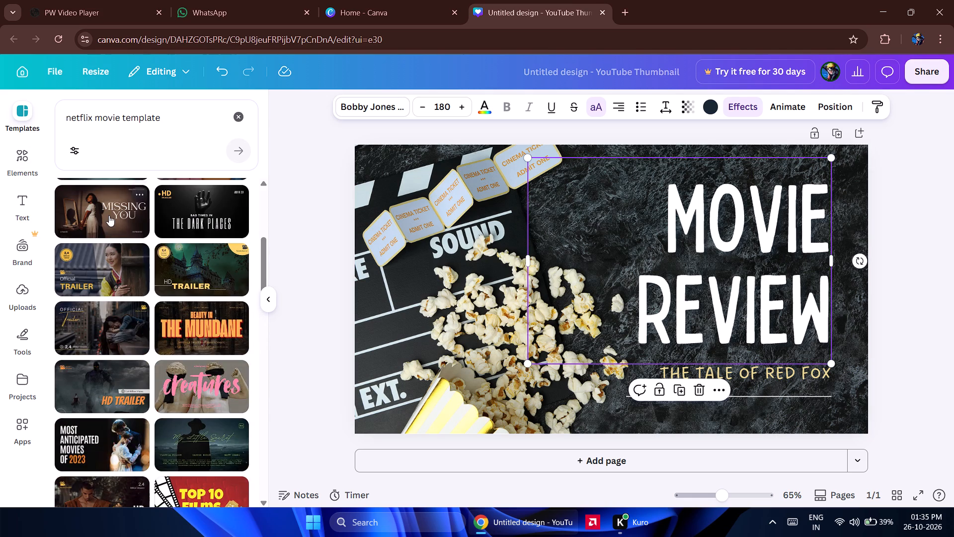
left_click(198, 219)
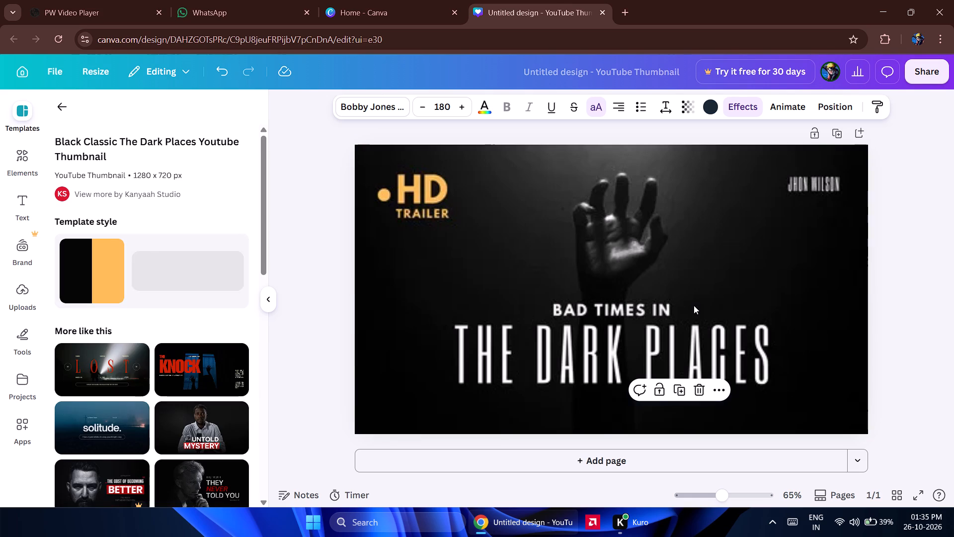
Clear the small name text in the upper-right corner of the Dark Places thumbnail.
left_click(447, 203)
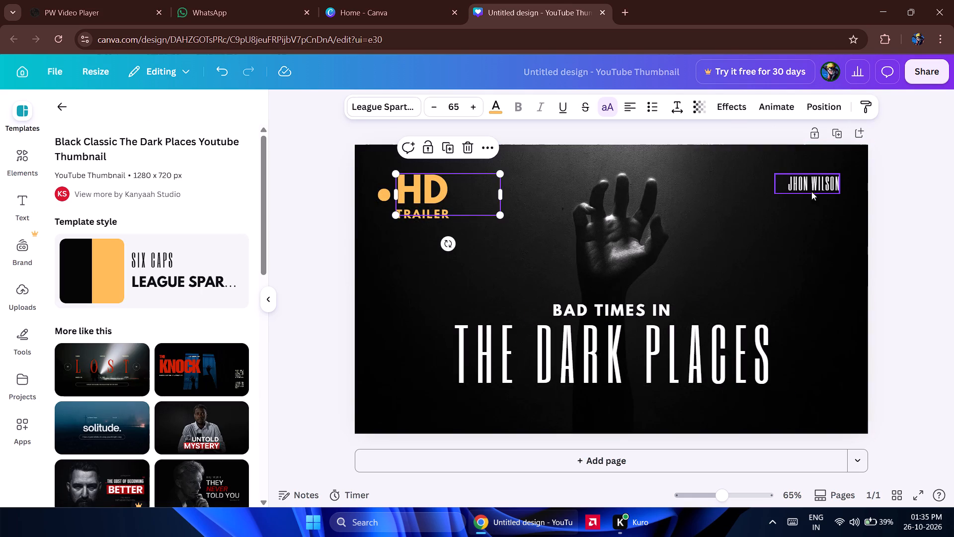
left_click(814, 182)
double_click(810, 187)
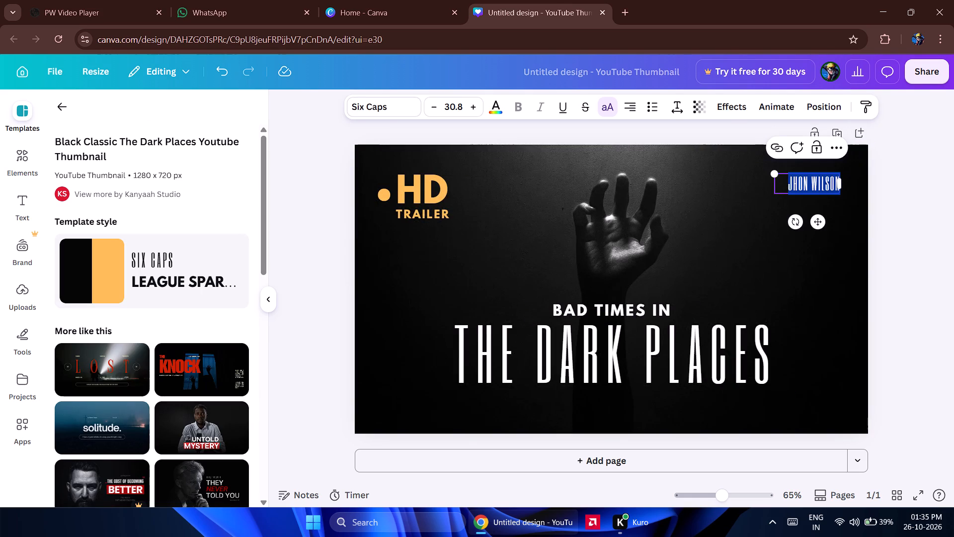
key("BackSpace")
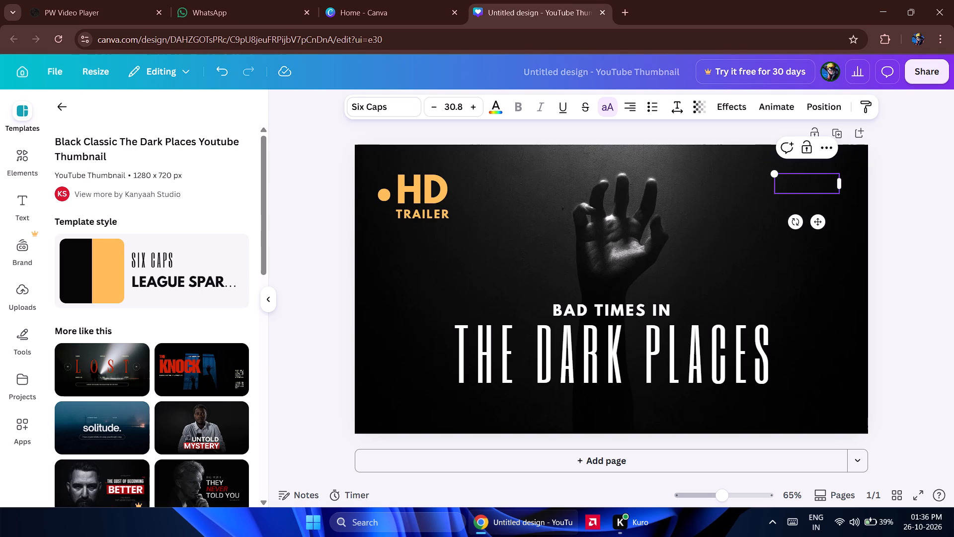
Replace the current page with the similar Black and Red Bold Horror template "The Knock" and inspect its small text blocks.
left_click(179, 375)
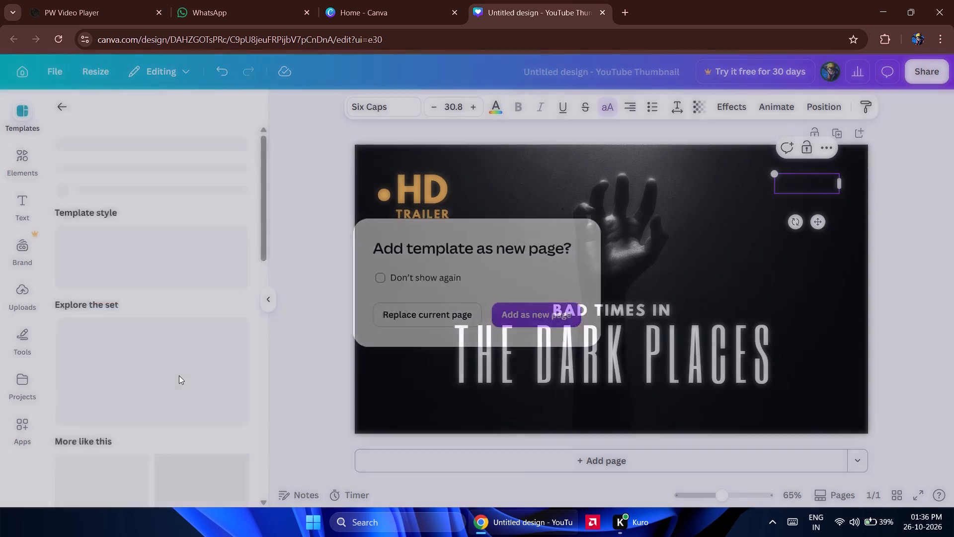
left_click(434, 311)
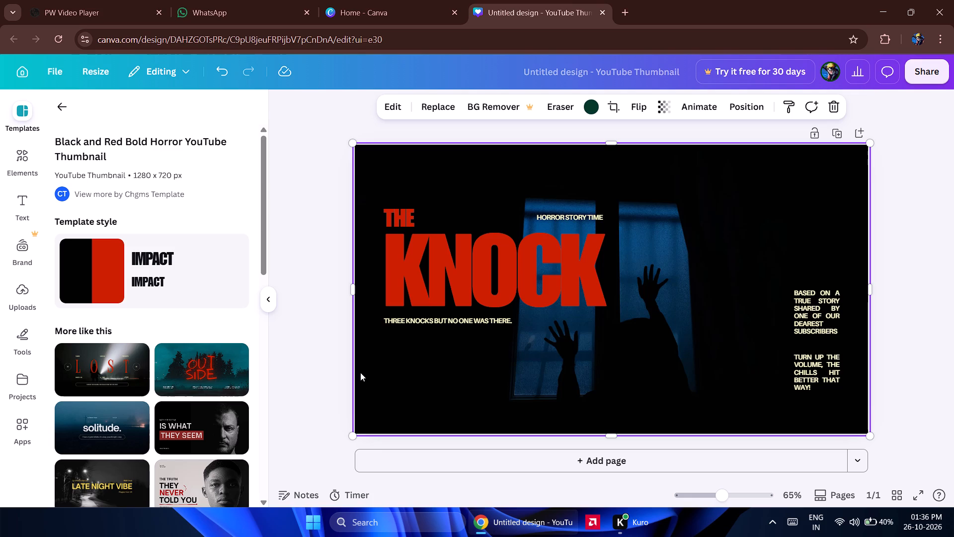
left_click(575, 220)
left_click(813, 304)
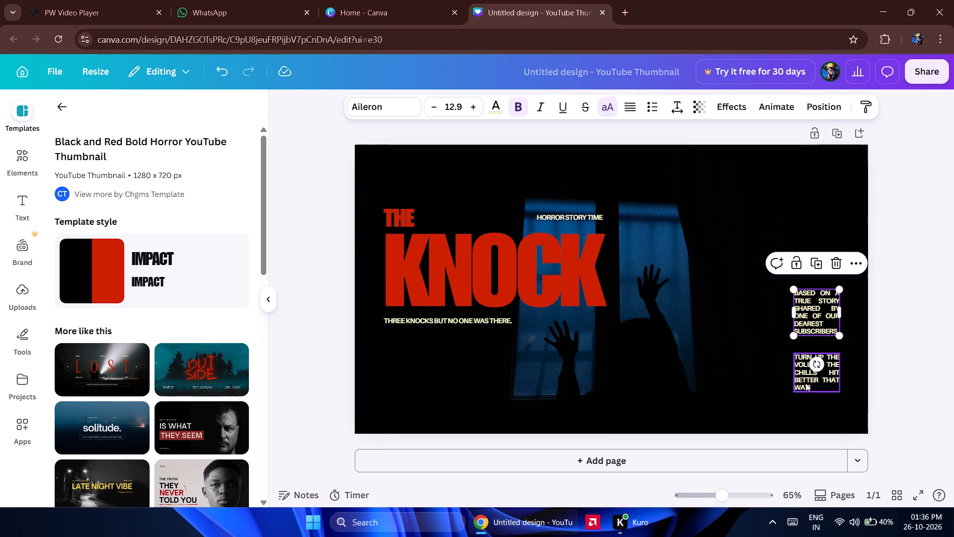
left_click(805, 383)
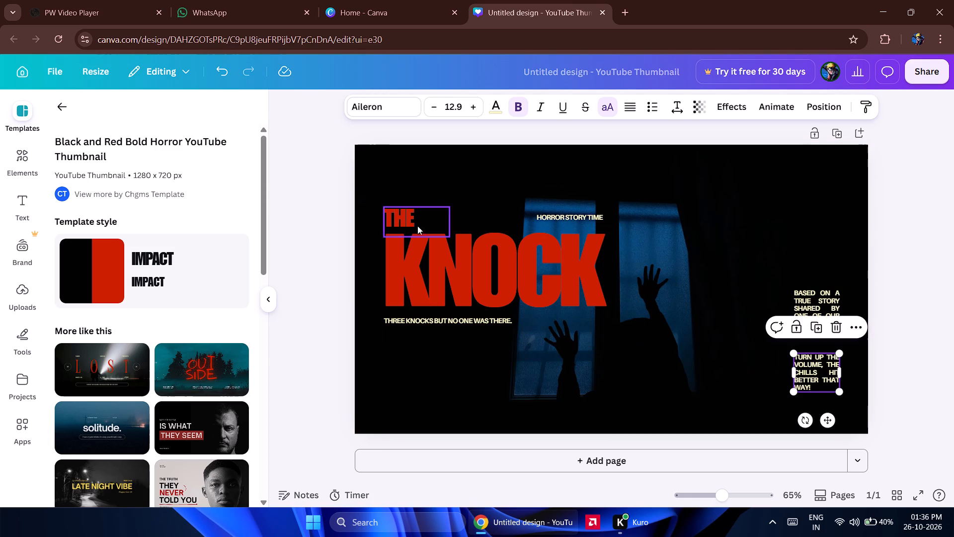
Replace the small red heading "THE" above "KNOCK" with "the fire".
left_click(413, 220)
left_click(428, 215)
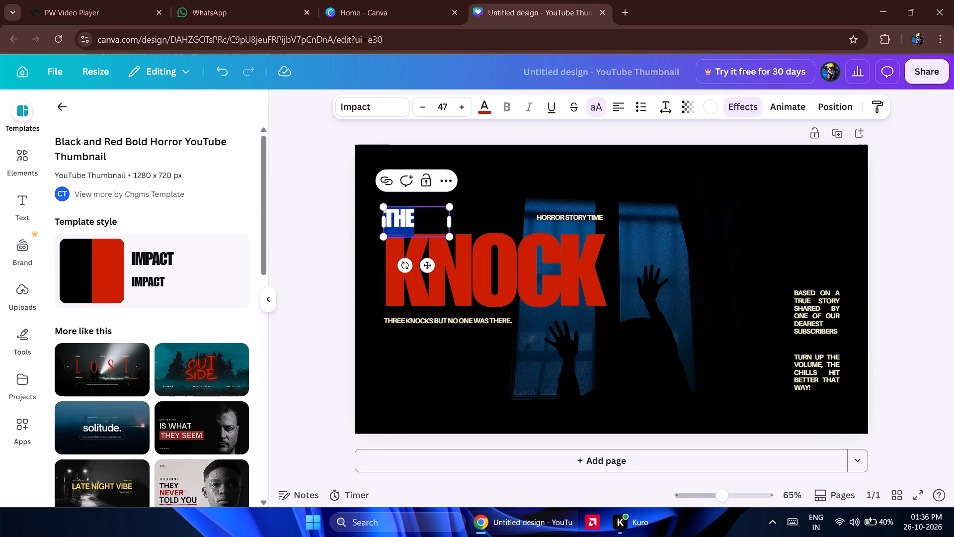
left_click(426, 218)
left_click(426, 218)
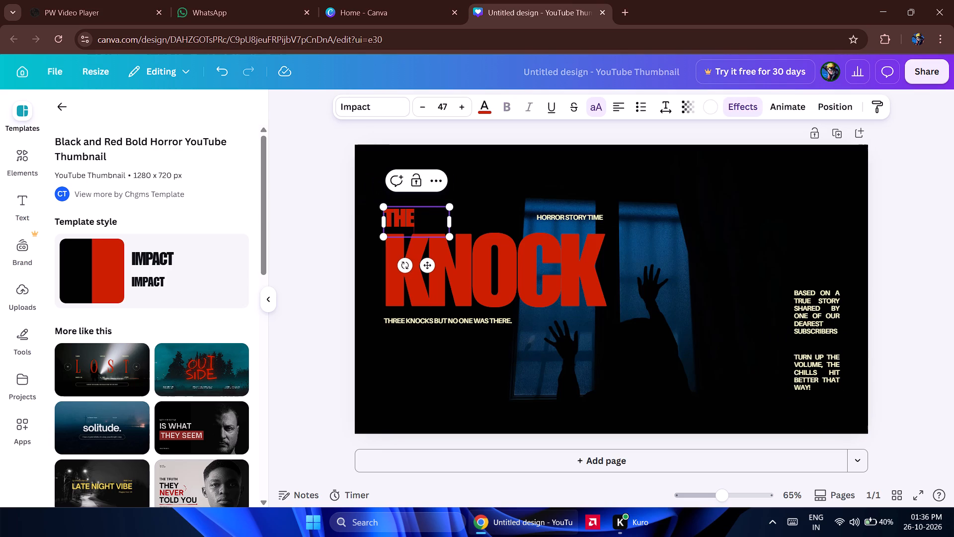
left_click(426, 218)
left_click_drag(426, 218, 409, 221)
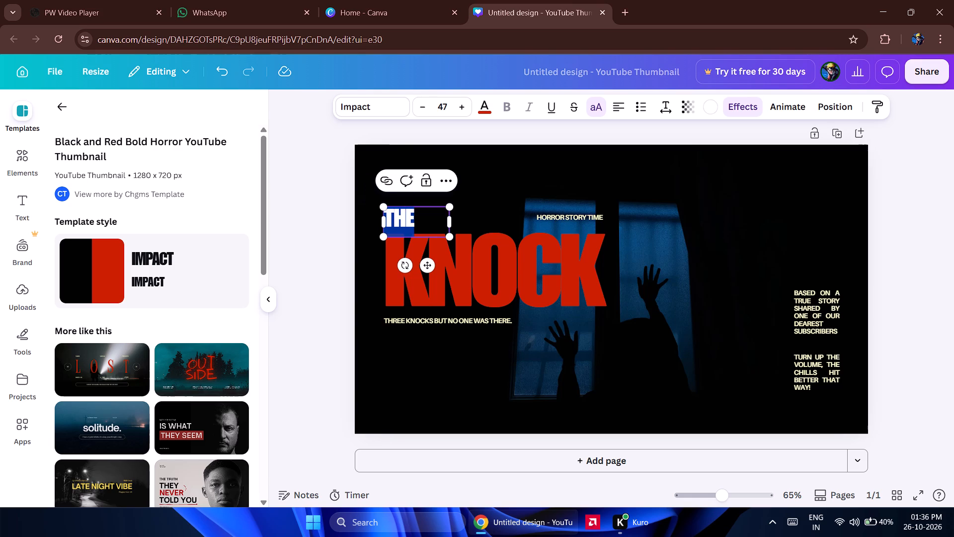
key("BackSpace")
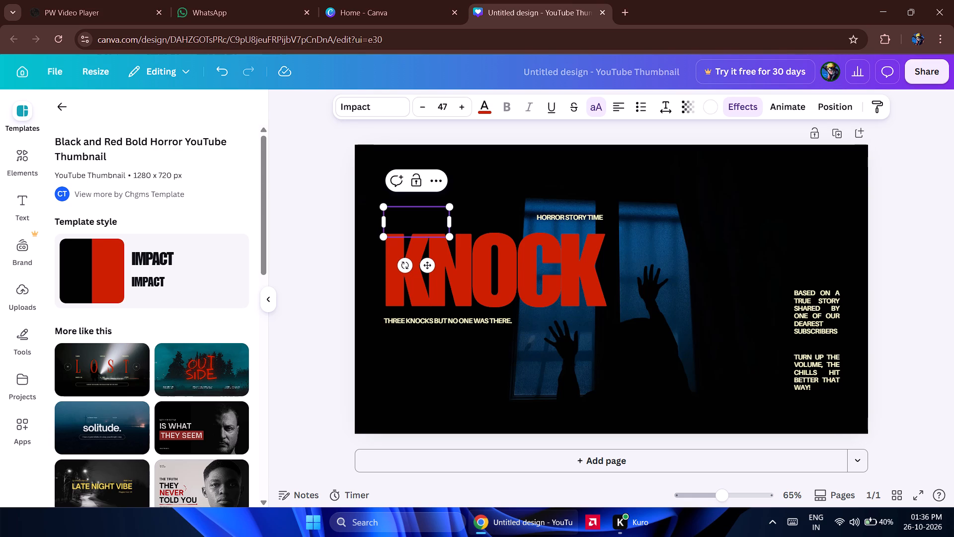
type("the")
key("space")
key("f")
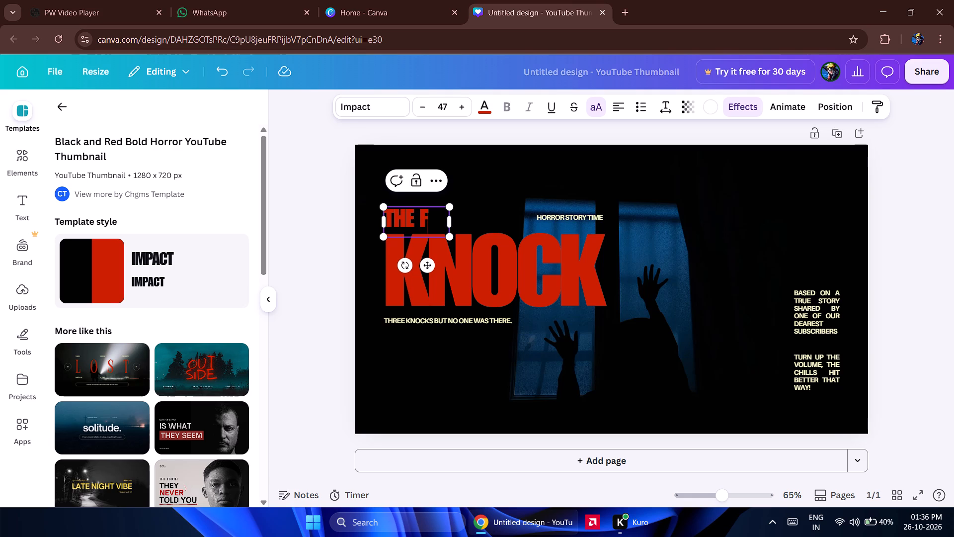
type("ire")
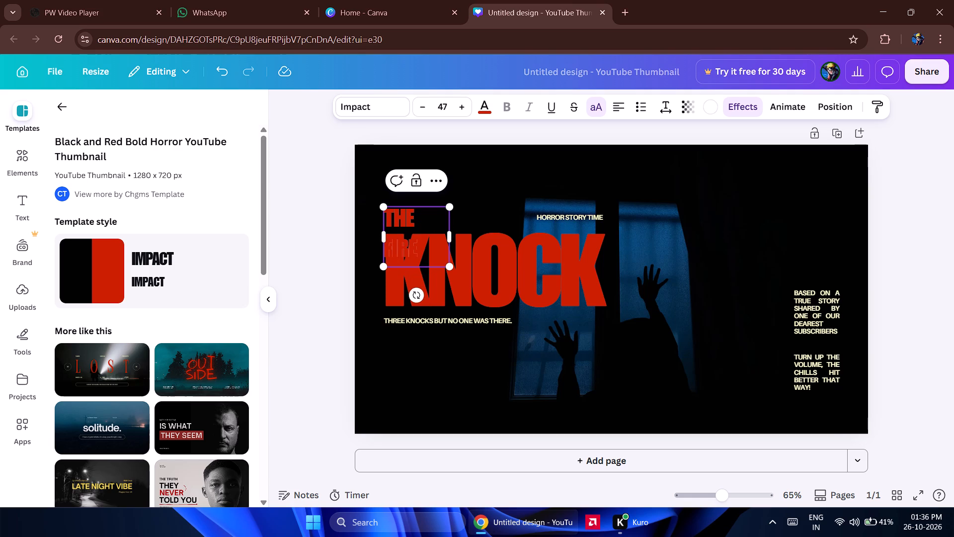
key("BackSpace")
key("BackSpace")
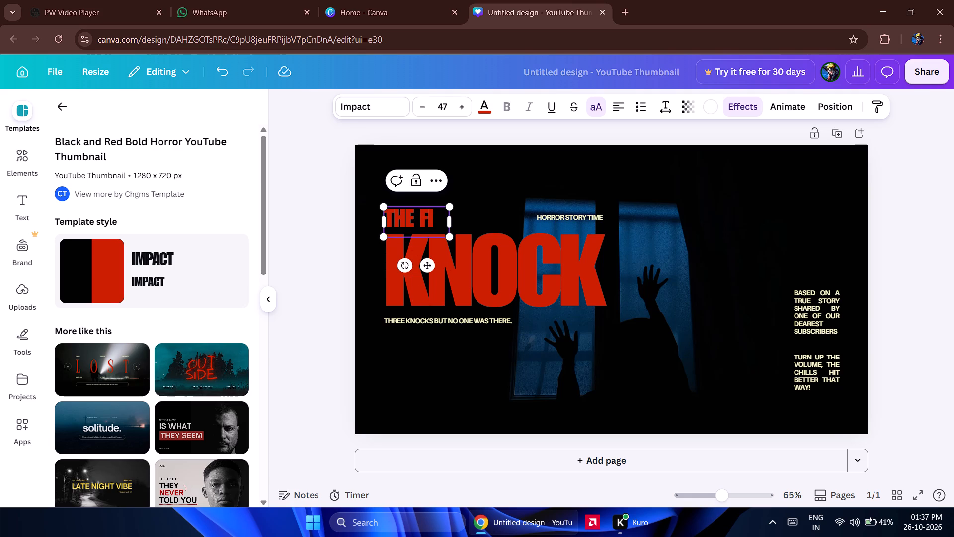
type("re")
Widen the "THE FIRE" heading to fit one line, enlarge it to about size 66.4 and place it just above "KNOCK".
left_click_drag(450, 265, 447, 260)
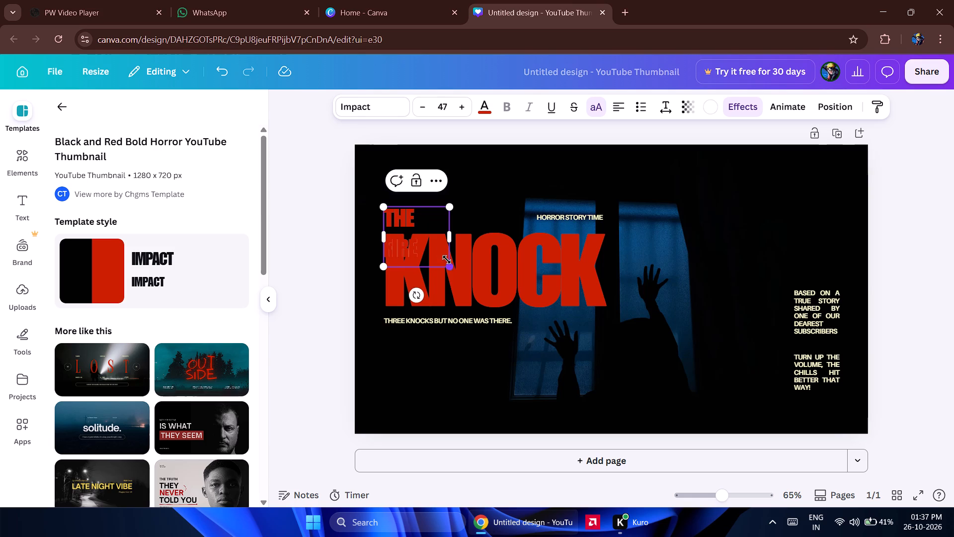
left_click_drag(447, 260, 461, 242)
left_click_drag(446, 236, 463, 232)
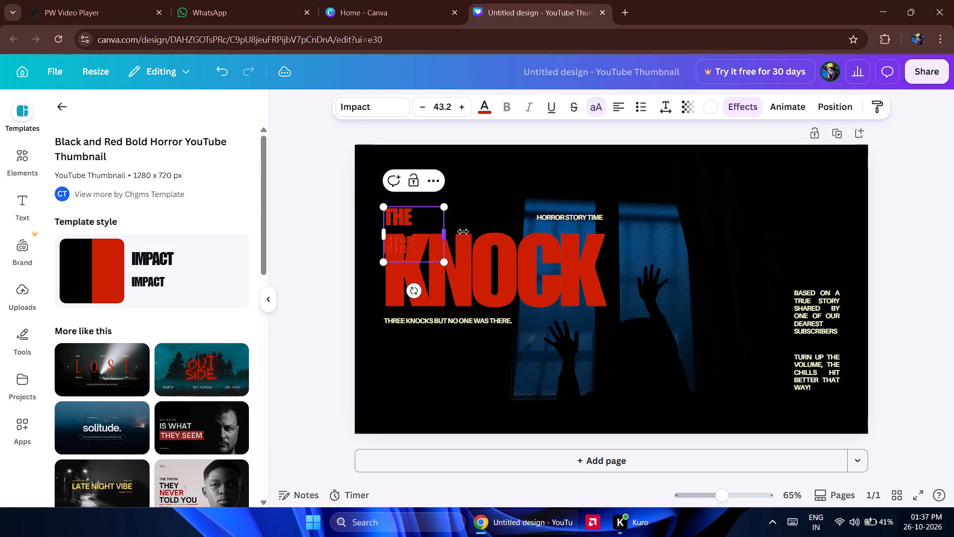
left_click_drag(463, 232, 475, 227)
left_click_drag(441, 222, 439, 215)
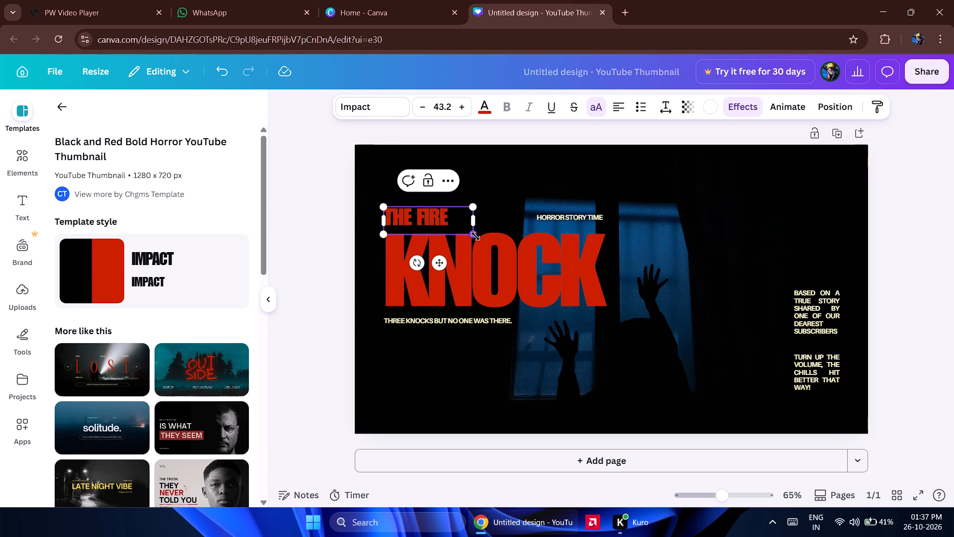
left_click_drag(472, 236, 494, 252)
left_click_drag(417, 218, 416, 213)
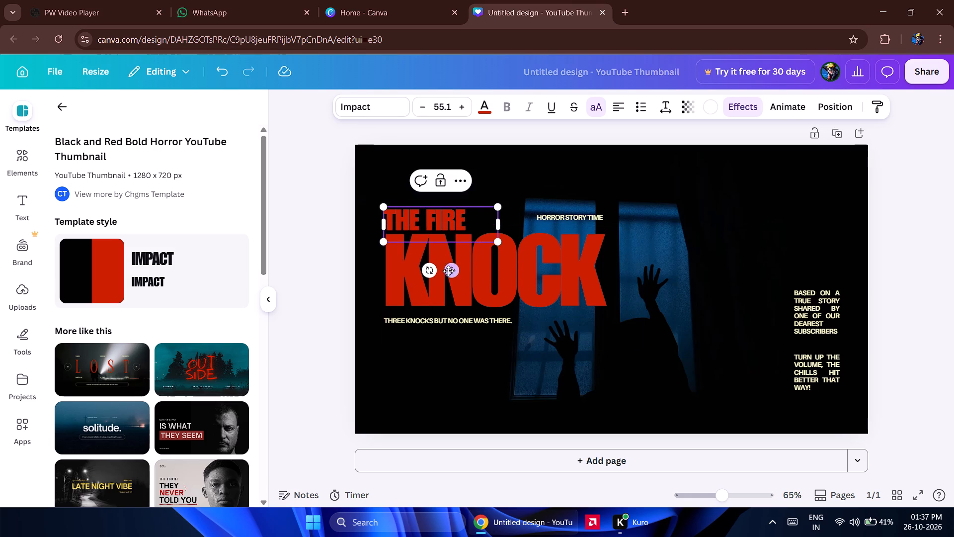
left_click_drag(456, 274, 453, 264)
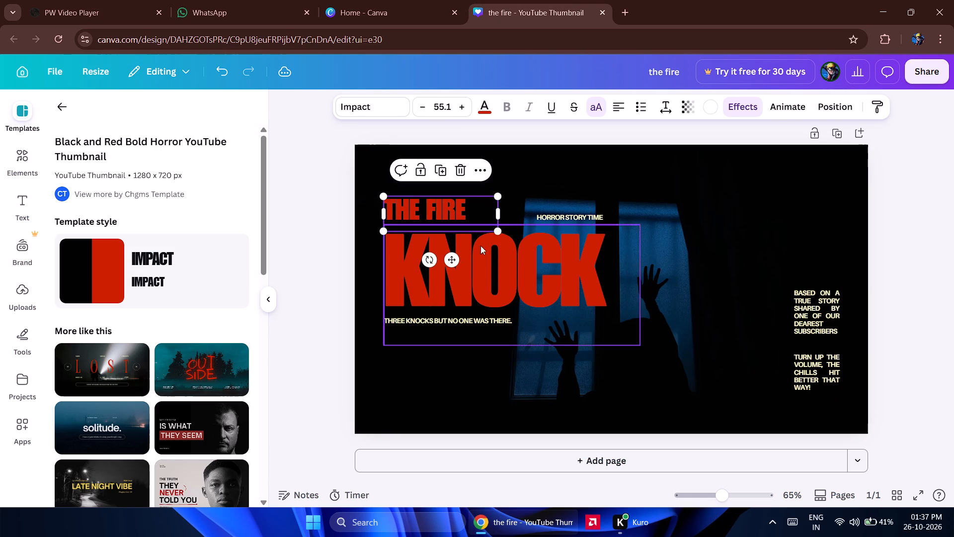
left_click_drag(497, 231, 516, 251)
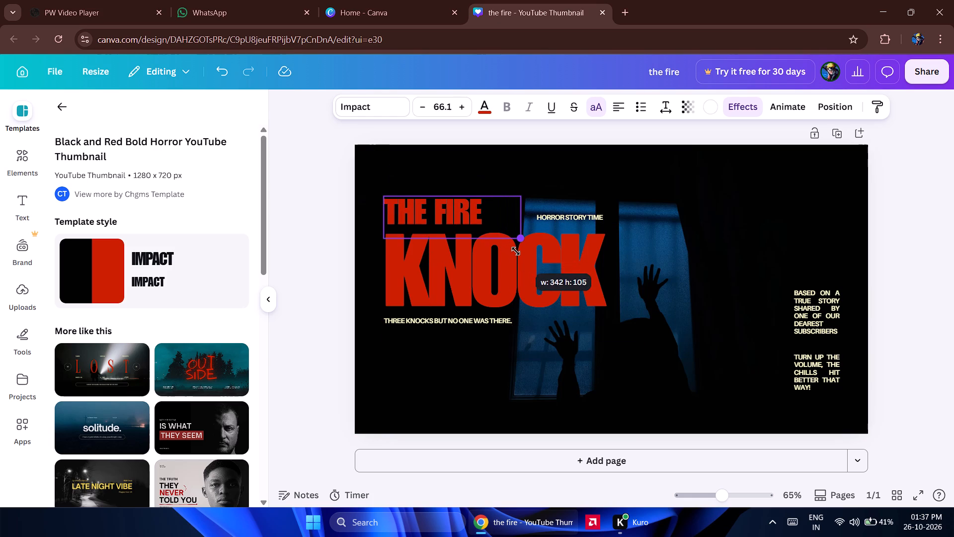
left_click_drag(516, 251, 516, 252)
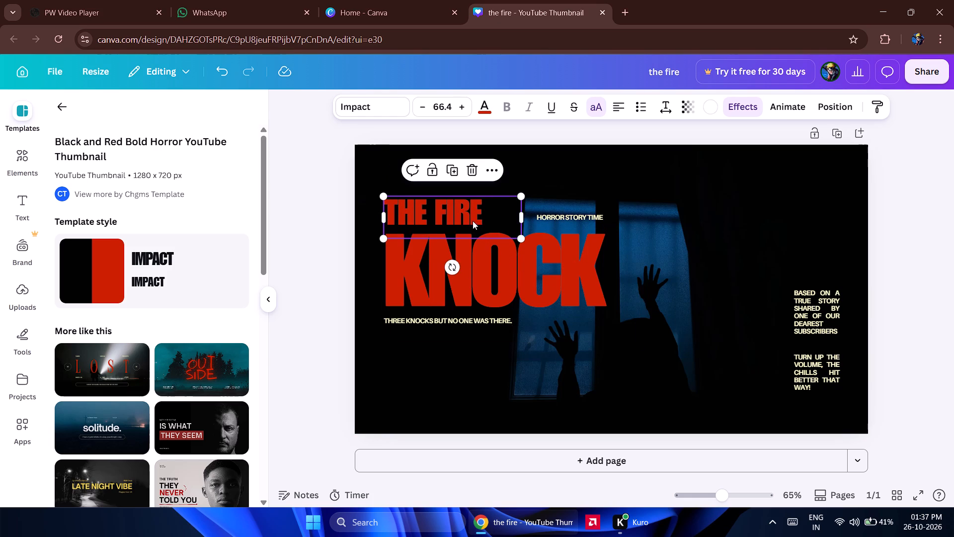
left_click_drag(463, 209, 462, 216)
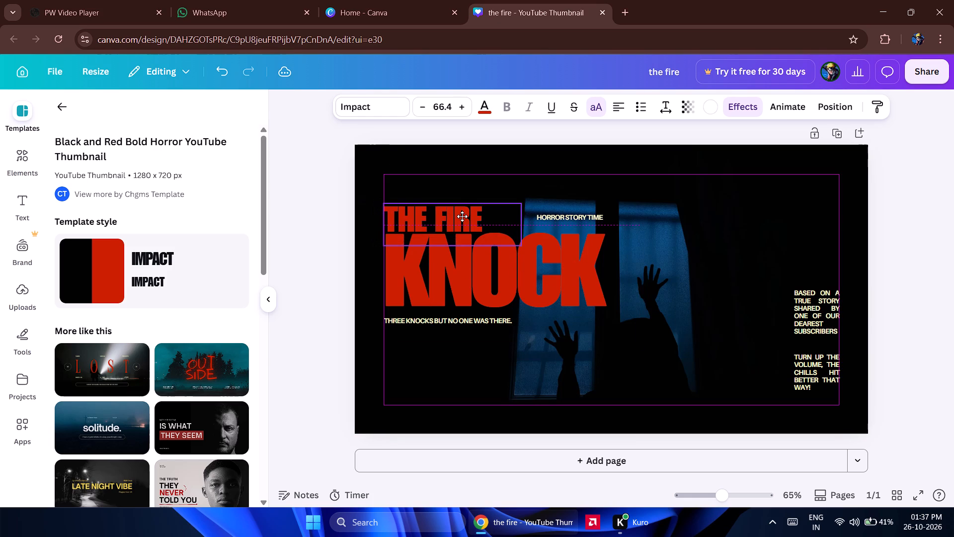
left_click_drag(462, 216, 462, 215)
Replace the large red title "KNOCK" with "of hillhouse".
left_click(488, 295)
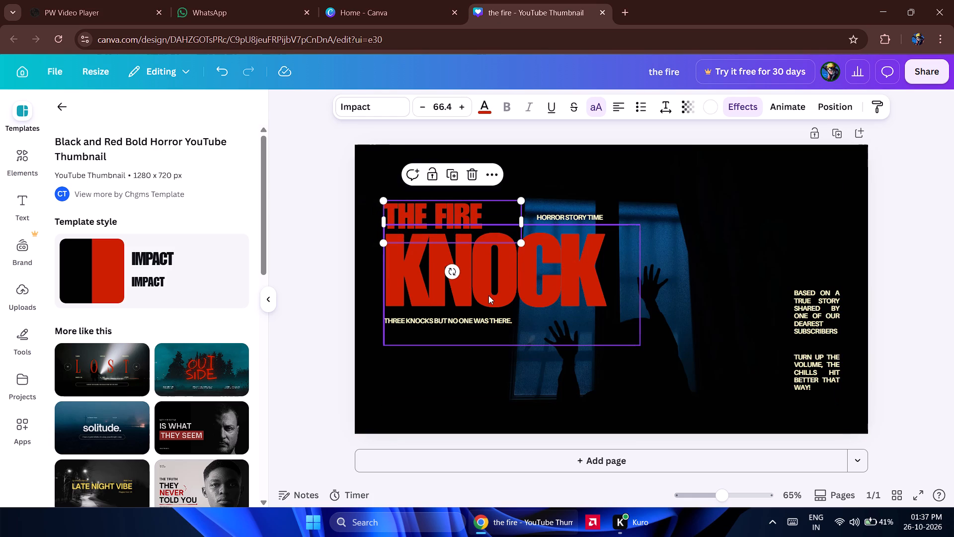
left_click(519, 284)
key("BackSpace")
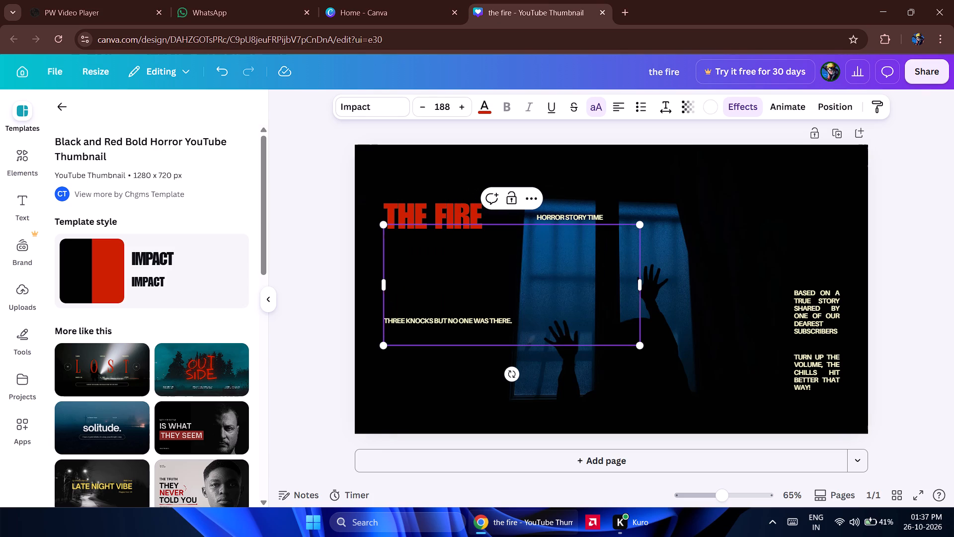
type("of")
key("space")
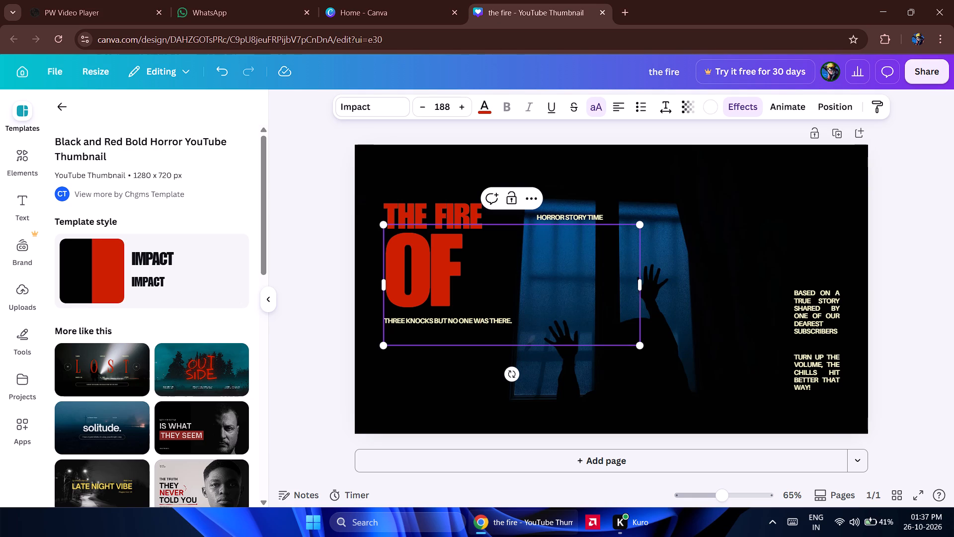
type("hl")
key("BackSpace")
type("ill")
type("hous")
key("e")
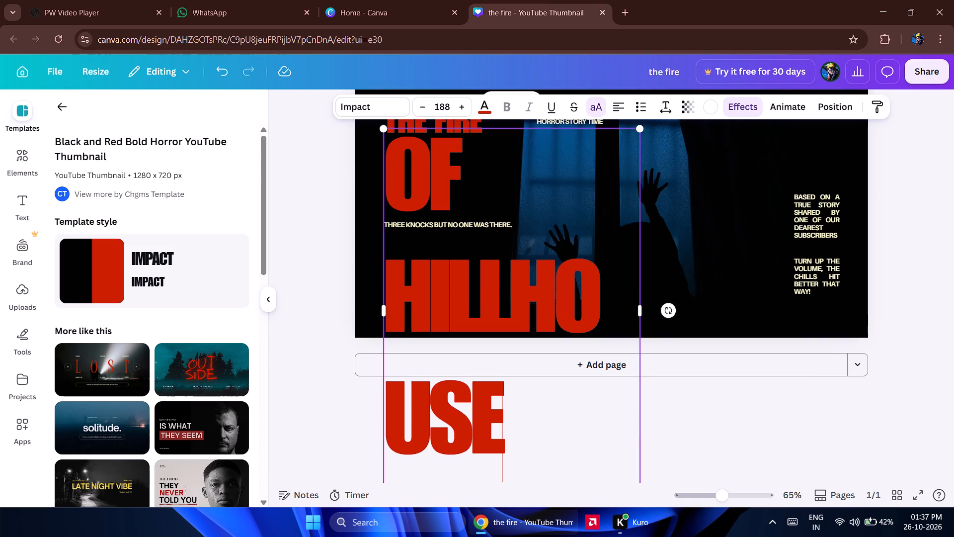
Shrink the "OF HILLHOUSE" title to about size 67.9 and widen its text box to fit one line.
left_click_drag(644, 311, 592, 304)
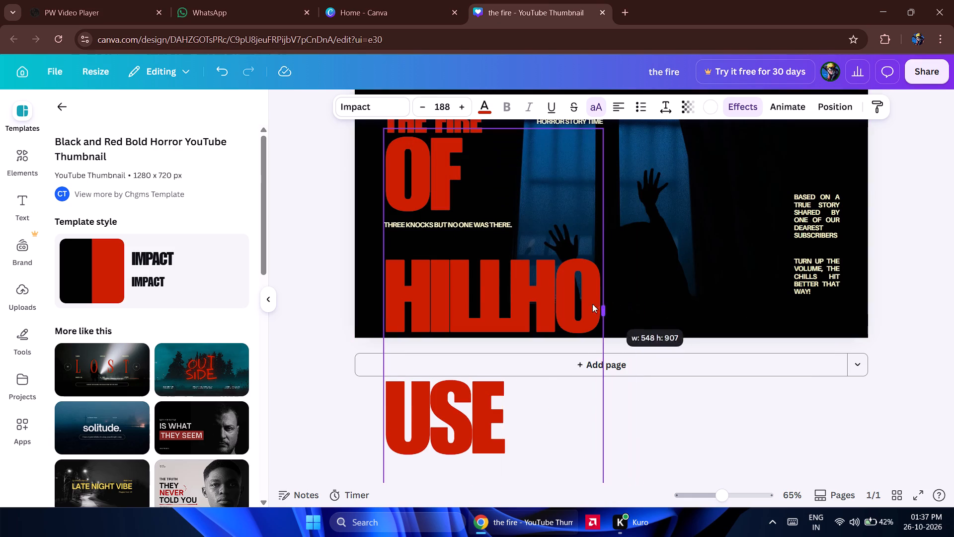
left_click_drag(592, 304, 789, 258)
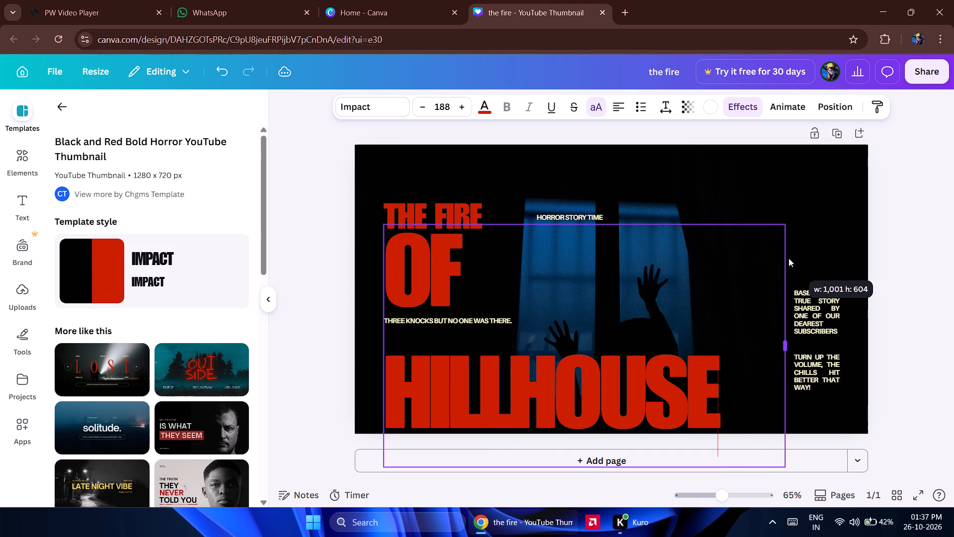
left_click_drag(789, 258, 781, 258)
left_click_drag(780, 468, 534, 307)
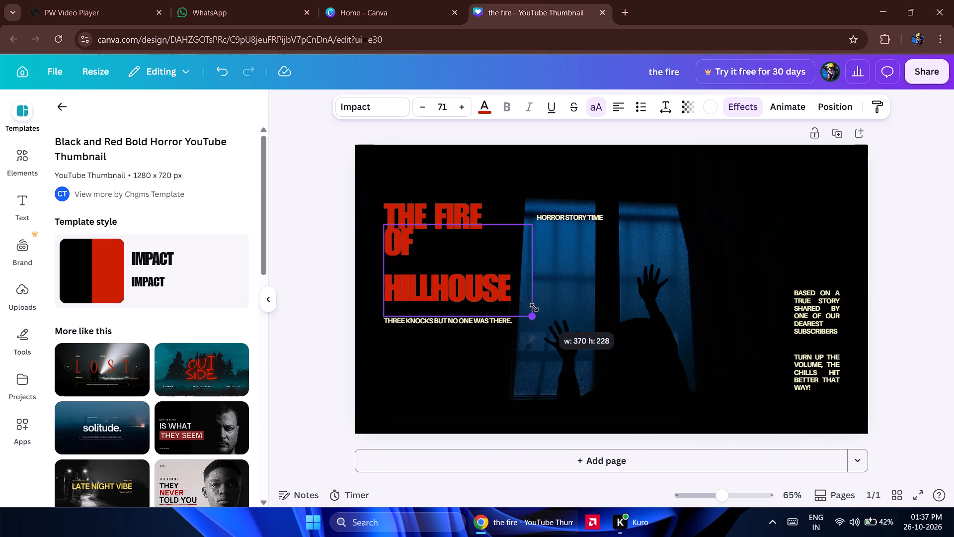
left_click_drag(534, 307, 533, 307)
left_click_drag(528, 268, 602, 266)
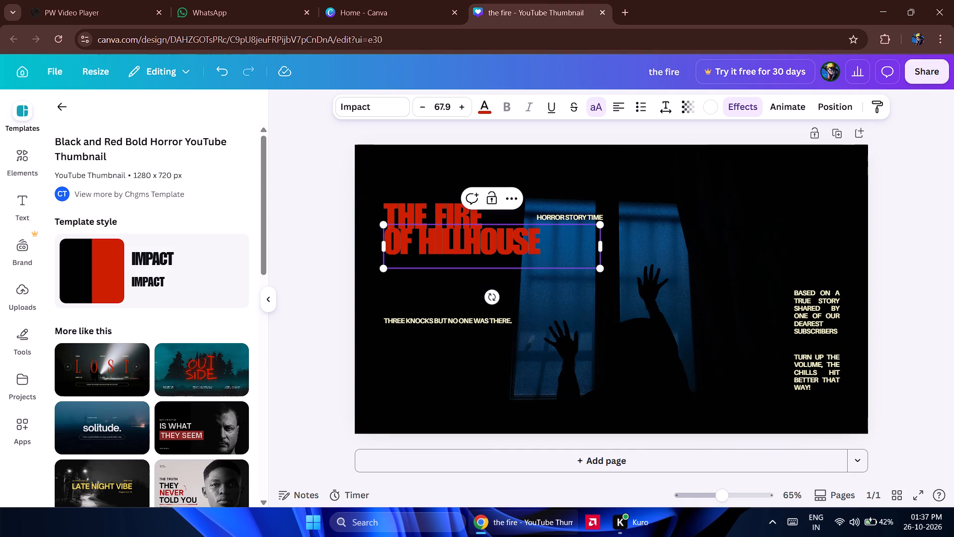
Move the "OF HILLHOUSE" title slightly down below "THE FIRE" and enlarge it to about size 123.
left_click_drag(442, 247, 446, 258)
left_click_drag(478, 240, 502, 246)
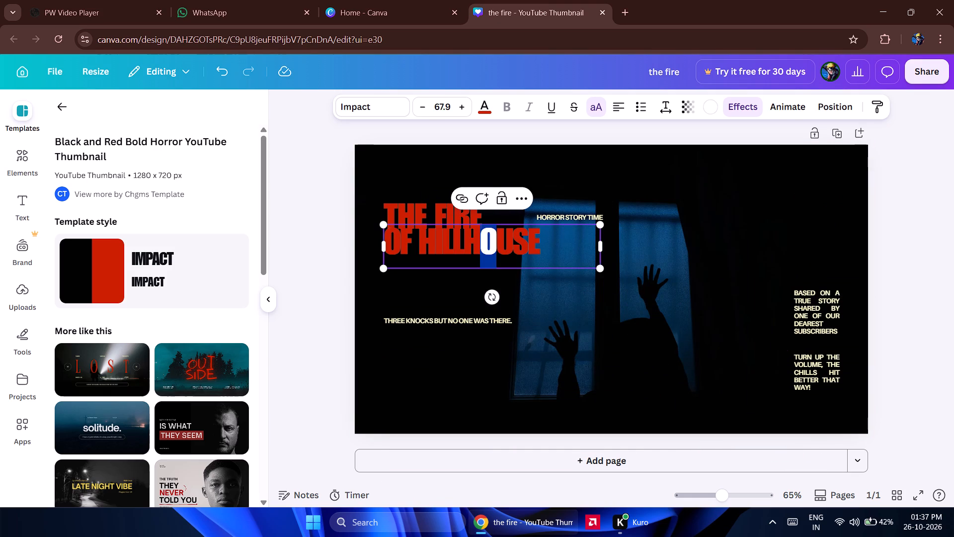
left_click(569, 229)
left_click_drag(564, 231, 566, 240)
left_click(556, 299)
left_click_drag(538, 241, 539, 253)
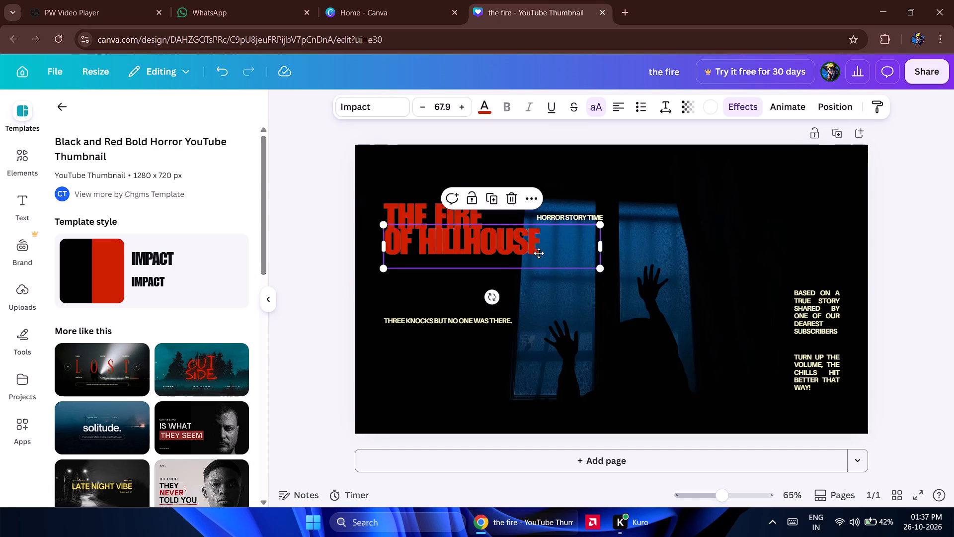
left_click_drag(539, 253, 538, 251)
left_click_drag(601, 277, 770, 344)
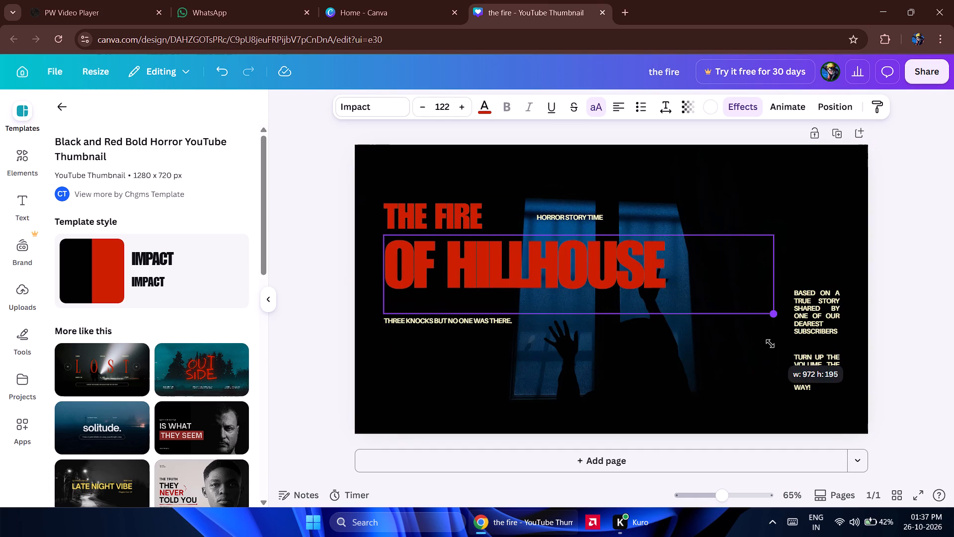
left_click_drag(770, 344, 770, 344)
Insert spaces between the letters of "HILL" and before "HOUSE" so the title reads "OF H I L L HOUSE".
left_click(485, 262)
left_click(494, 263)
double_click(491, 264)
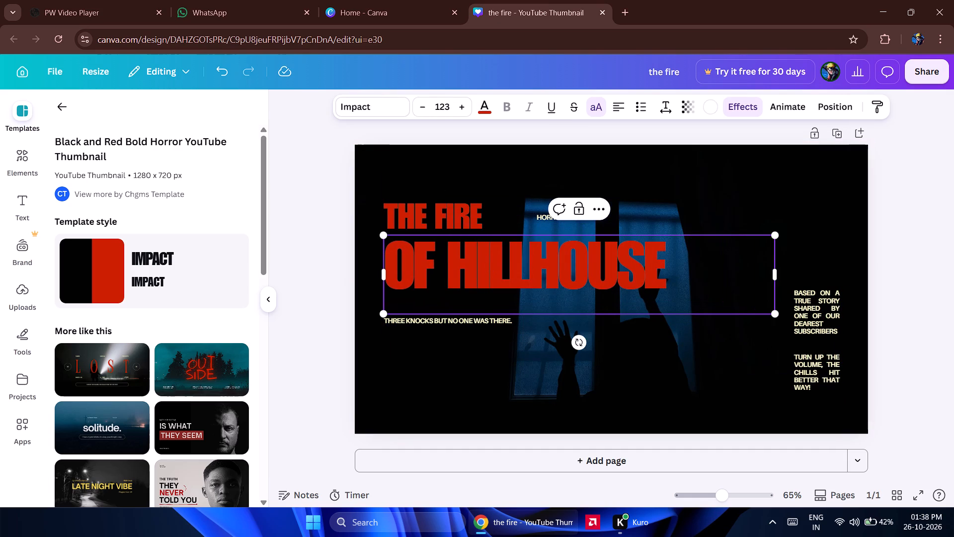
left_click(487, 264)
left_click(487, 264)
left_click(488, 264)
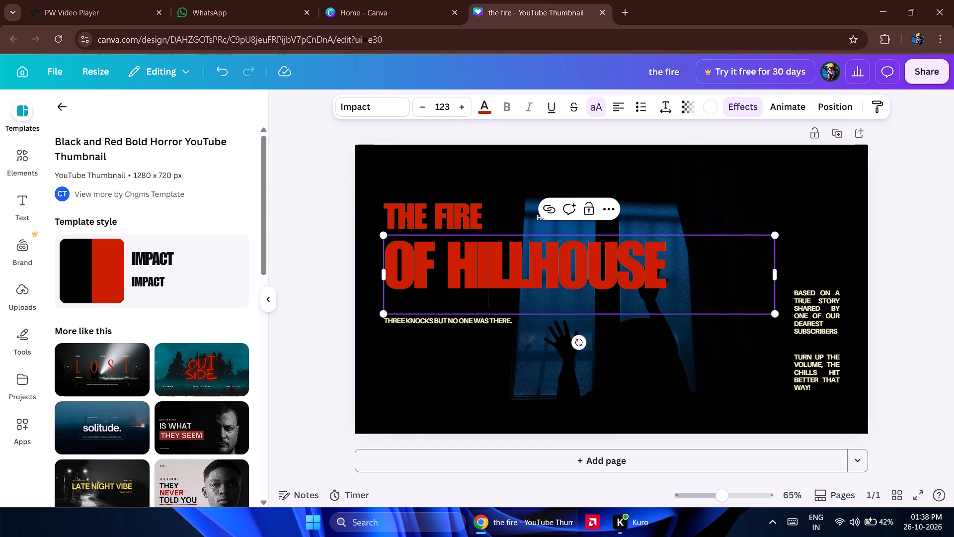
key("Left")
key("Left")
key("Left")
key("Left")
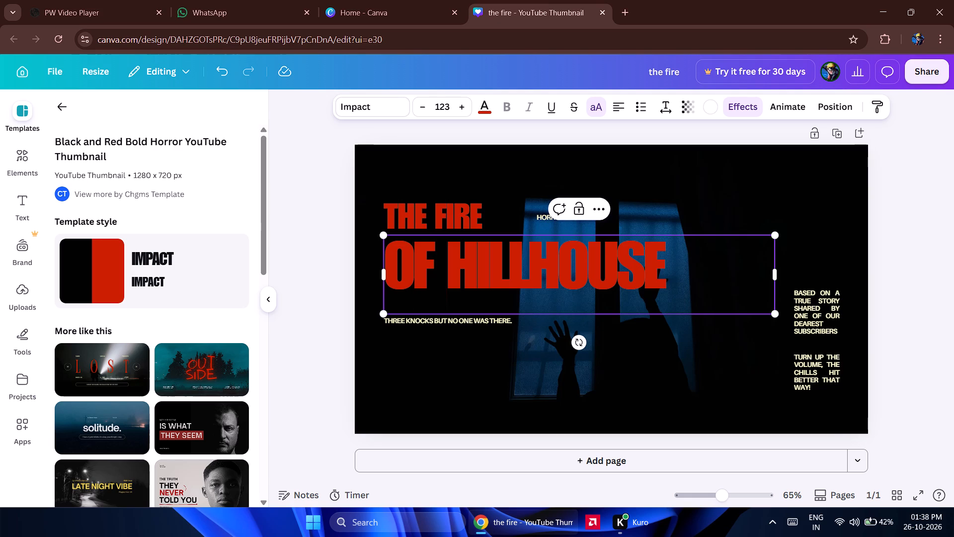
key("BackSpace")
key("o")
key("Right")
key("Right")
key("Right")
key("space")
key("Right")
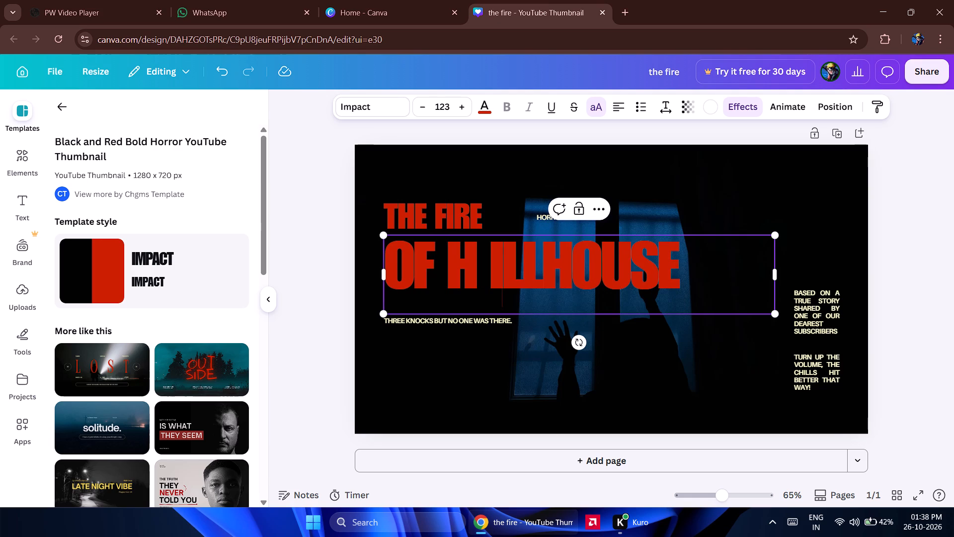
key("space")
key("Right")
key("space")
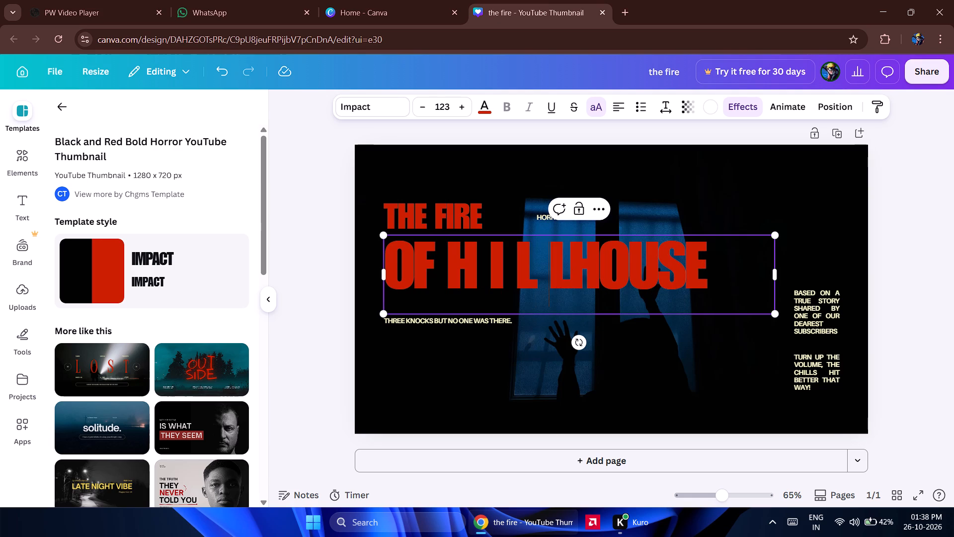
key("Right")
key("space")
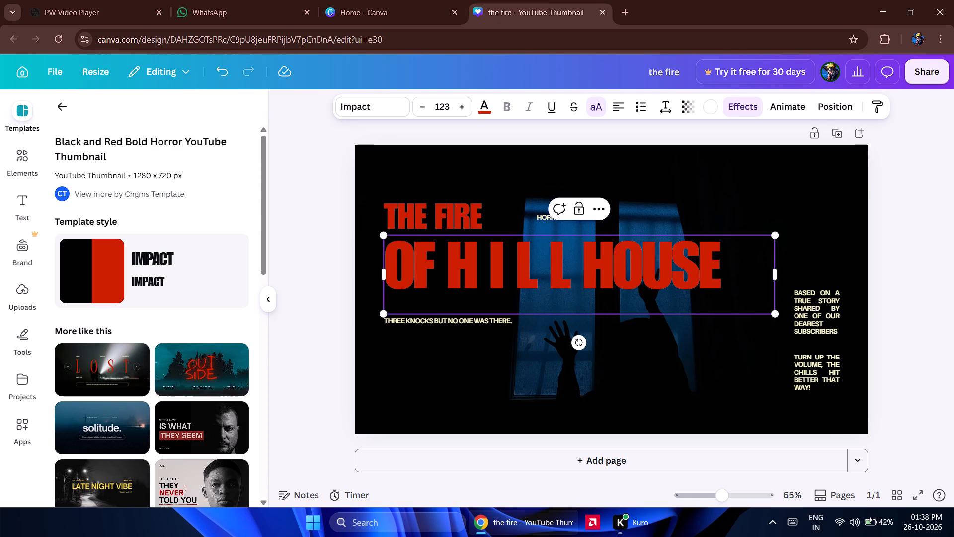
Break "HOUSE" onto its own line and shrink the title block to about size 66.8.
key("Return")
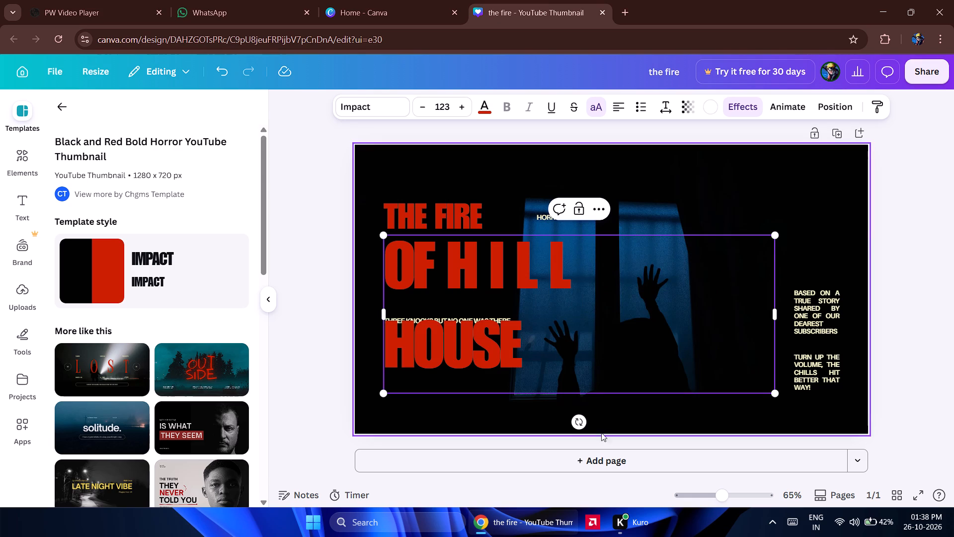
left_click_drag(780, 396, 606, 314)
left_click(450, 277)
left_click(388, 295)
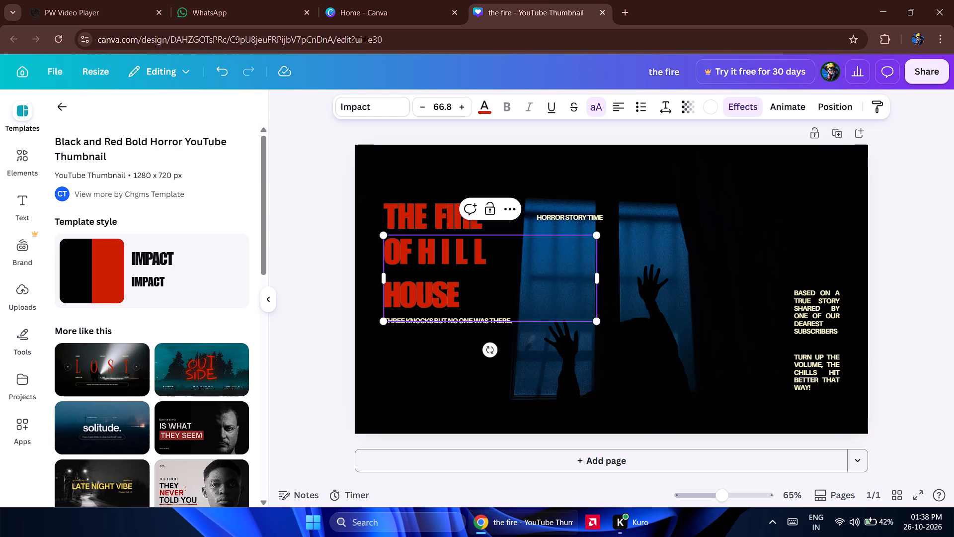
Rejoin "HOUSE" onto the "OF H I L L" line and enlarge the widened title to about size 88.7.
key("BackSpace")
left_click_drag(601, 257, 613, 257)
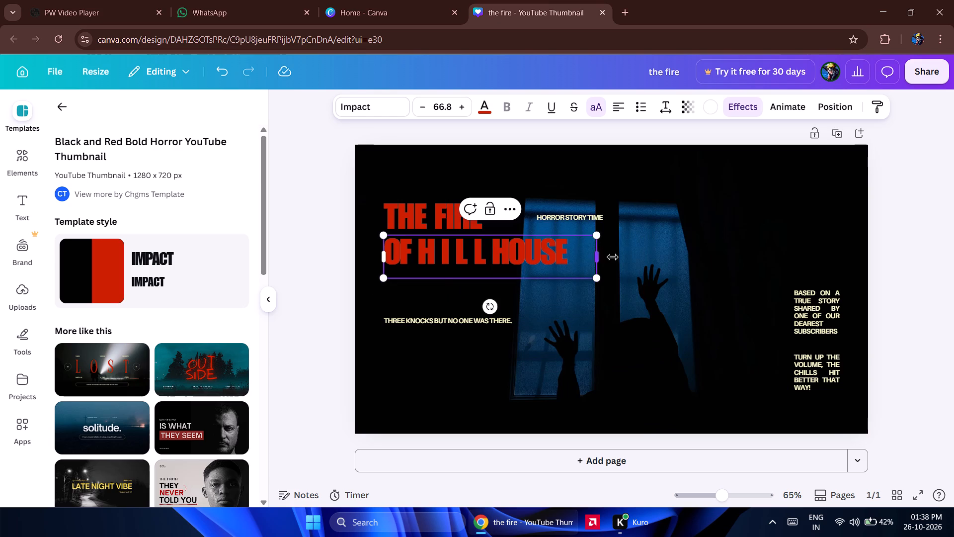
left_click_drag(613, 257, 631, 258)
left_click_drag(625, 278, 656, 299)
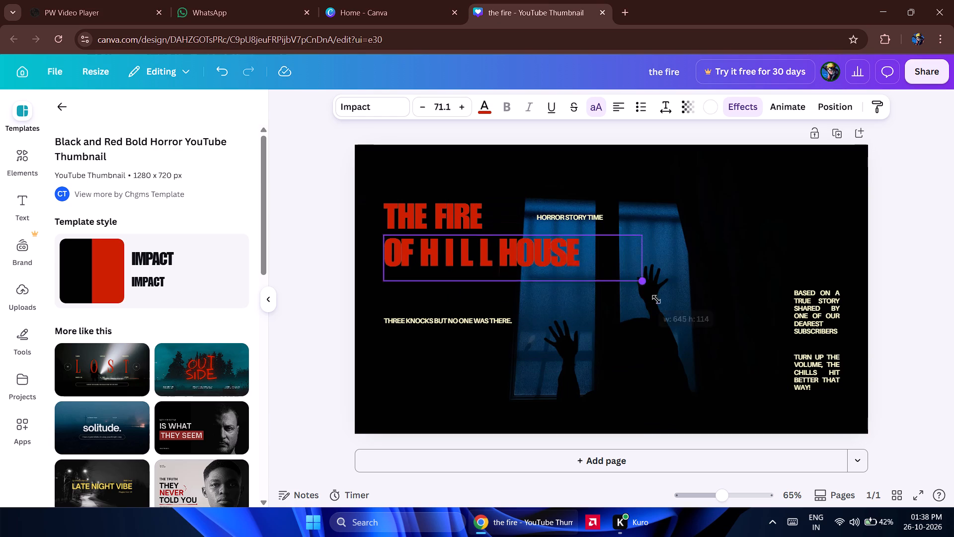
left_click_drag(656, 299, 698, 323)
left_click_drag(572, 253, 561, 261)
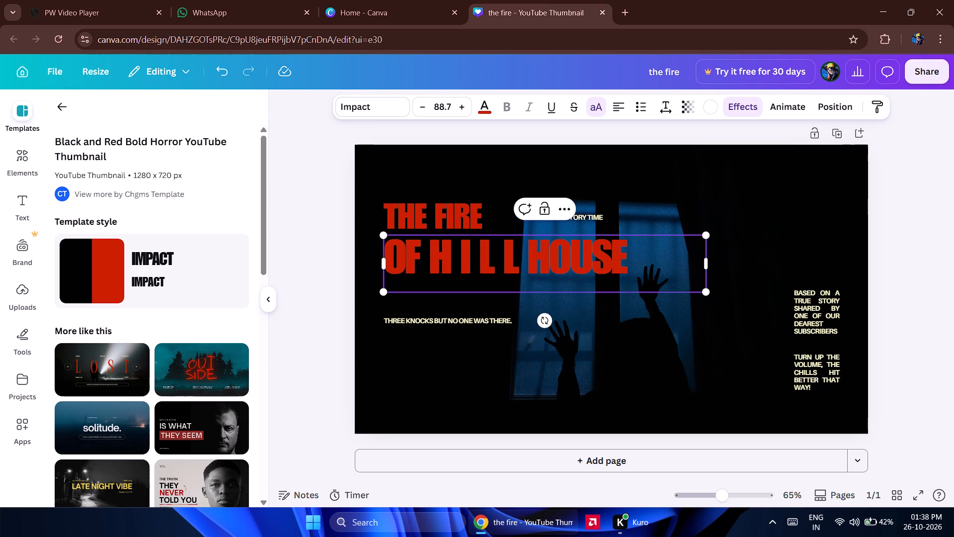
left_click(546, 321)
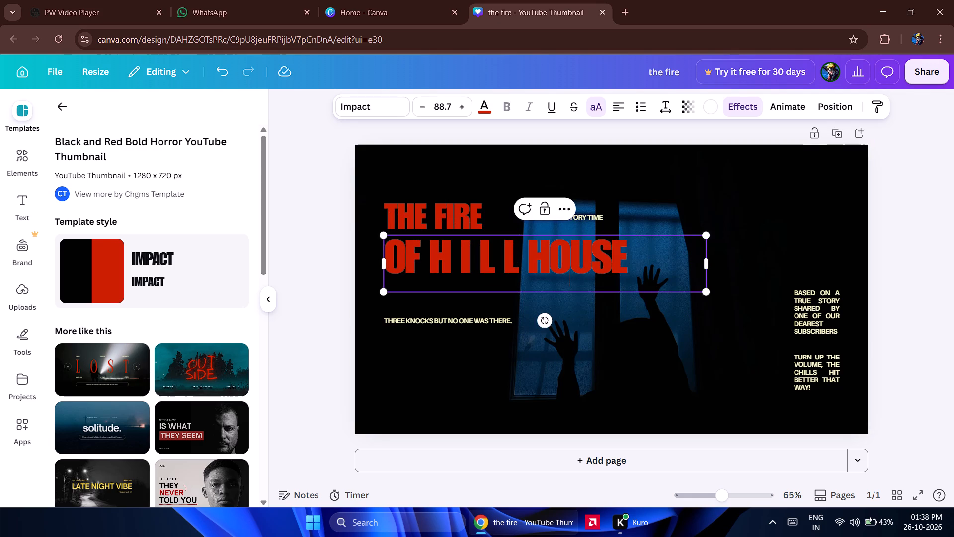
Enlarge the "OF H I L L HOUSE" title to about size 97.4 and place it left-aligned beneath "THE FIRE".
left_click_drag(548, 242, 526, 246)
left_click(450, 286)
left_click(645, 361)
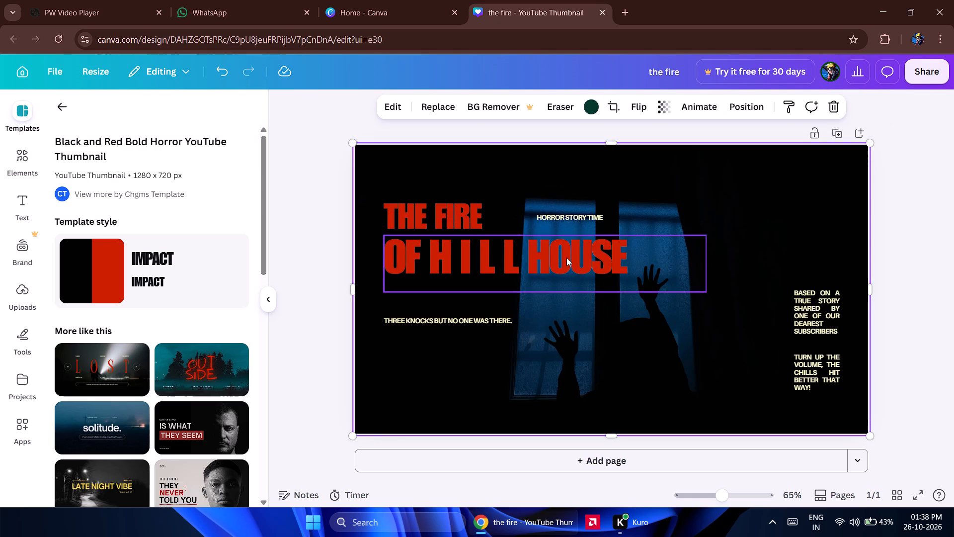
left_click(566, 258)
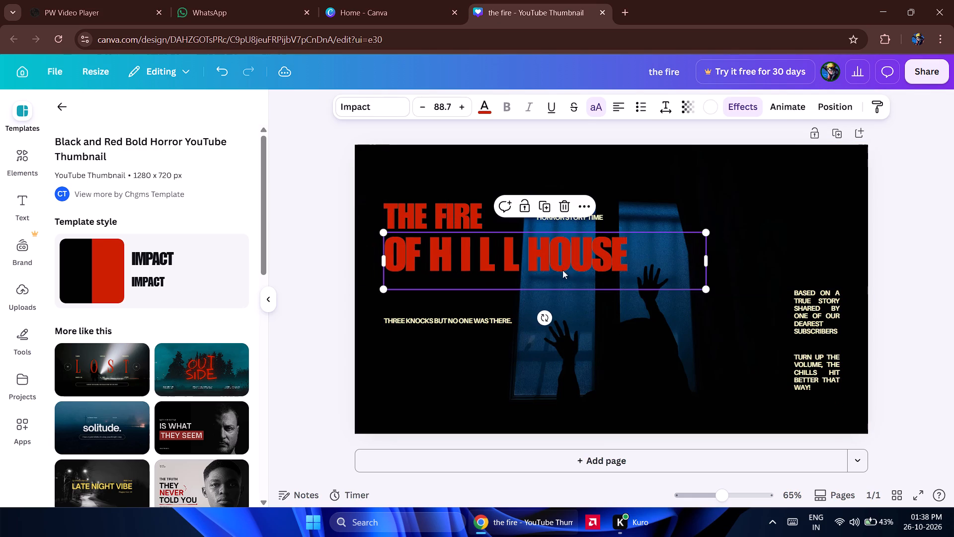
left_click_drag(706, 288, 732, 303)
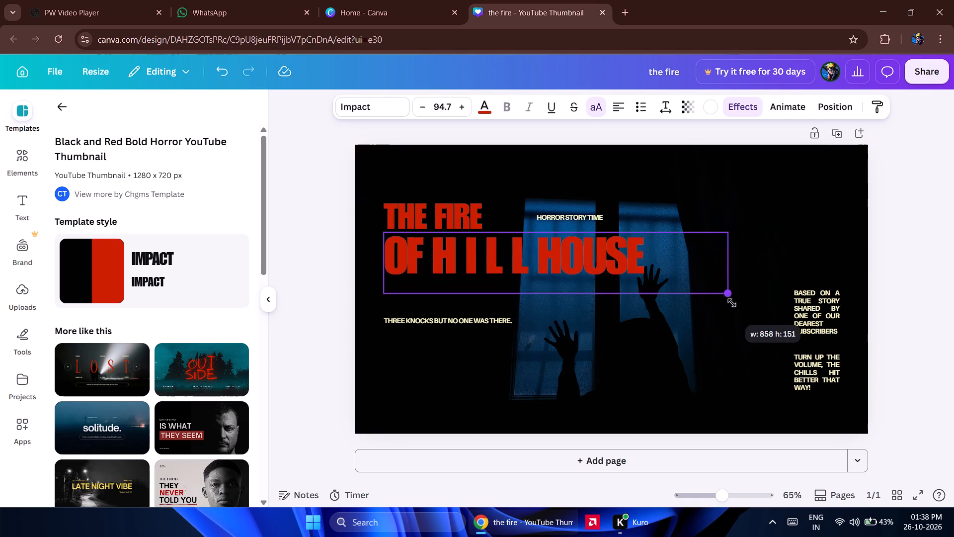
left_click_drag(732, 303, 735, 305)
left_click(583, 263)
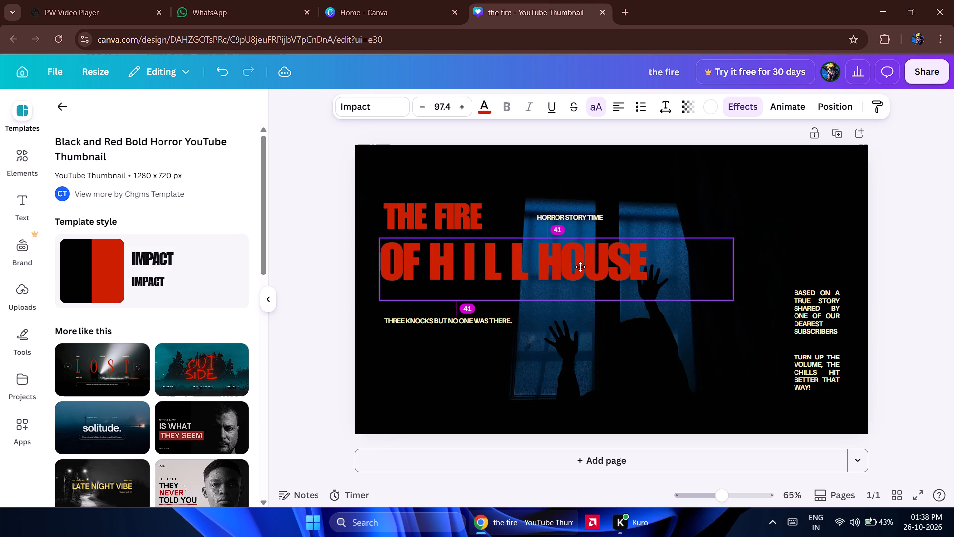
left_click(622, 390)
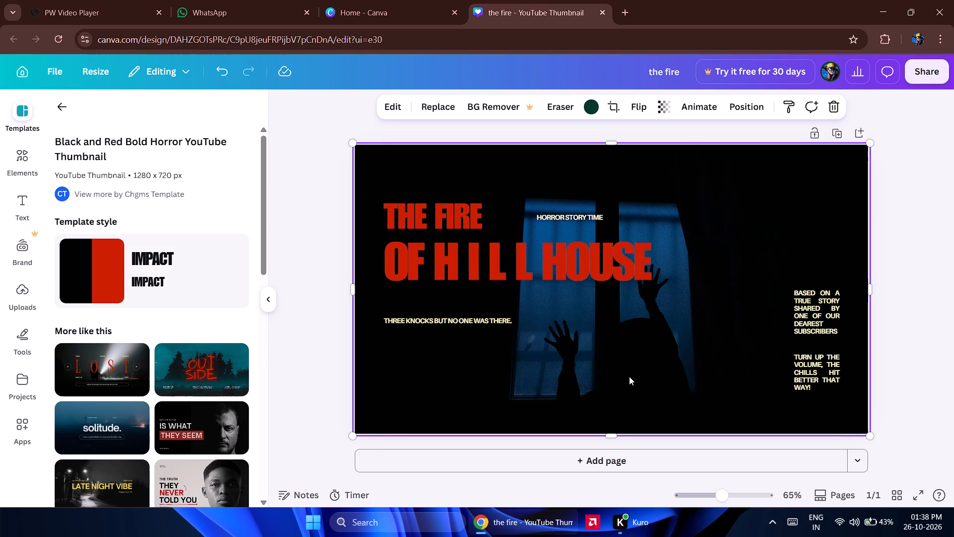
Insert spaces between the letters of "OF" and "HOUSE" to match the spaced lettering of "H I L L".
left_click(411, 266)
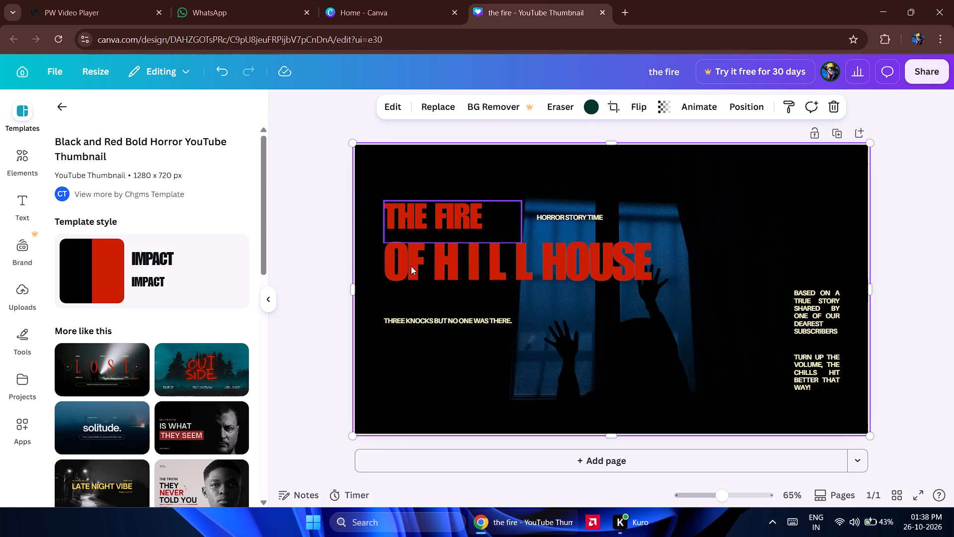
left_click(410, 263)
left_click(407, 262)
key("space")
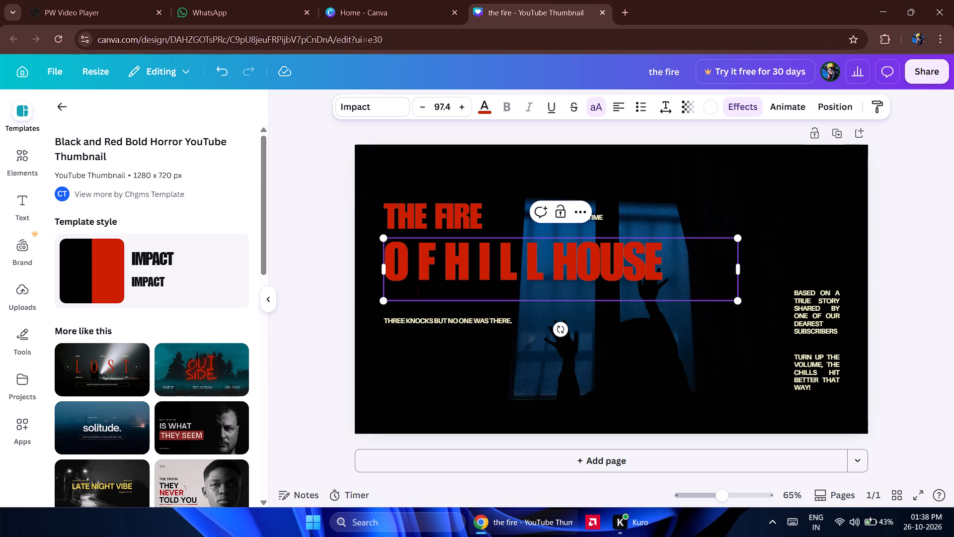
left_click(575, 263)
key("space")
left_click(612, 265)
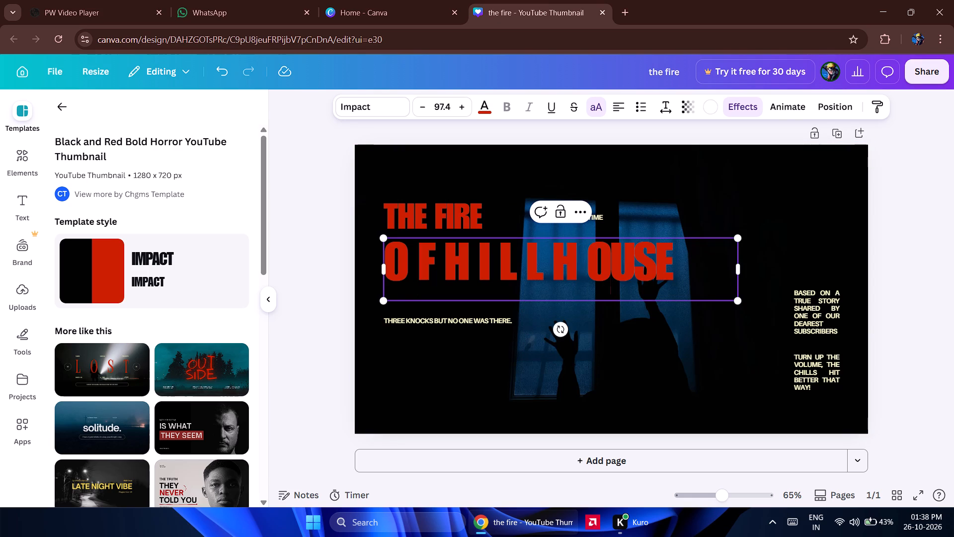
key("space")
left_click(642, 259)
key("space")
left_click(677, 256)
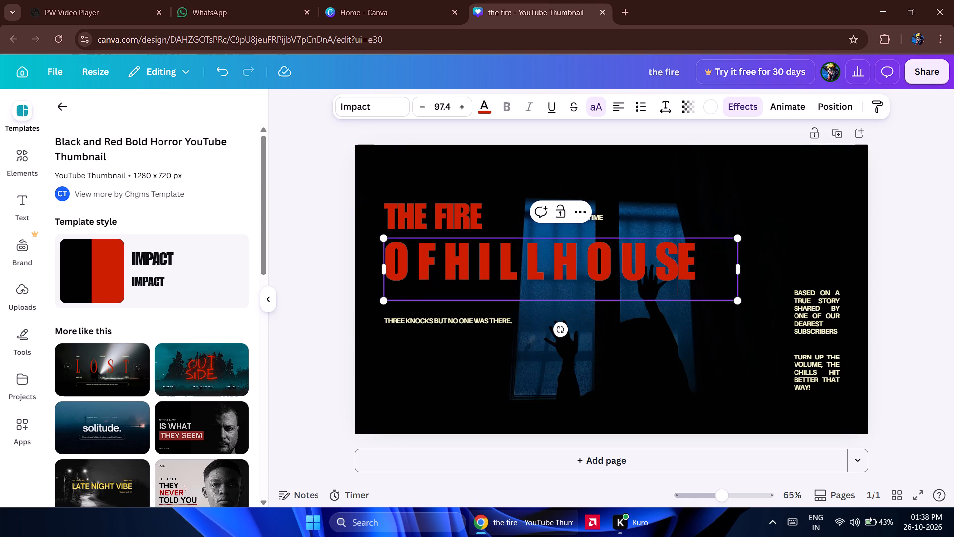
key("space")
Insert spaces between the letters of the "THE FIRE" title.
left_click(460, 215)
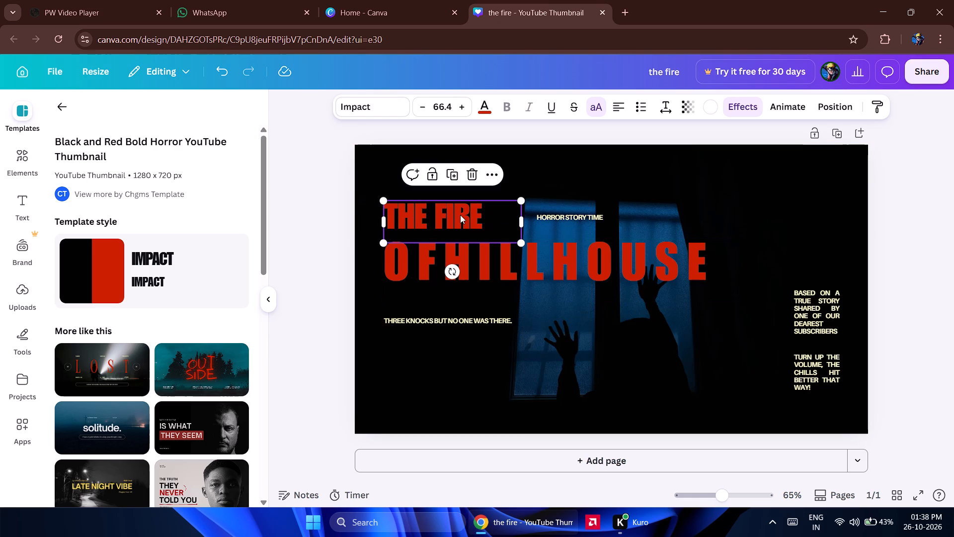
left_click(463, 220)
left_click(394, 219)
key("space")
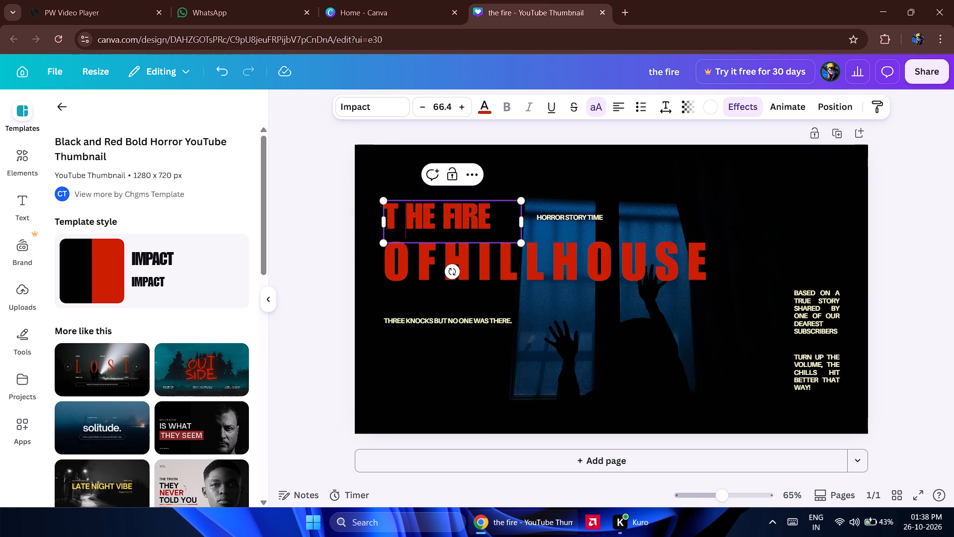
left_click(423, 220)
key("space")
left_click(462, 218)
key("space")
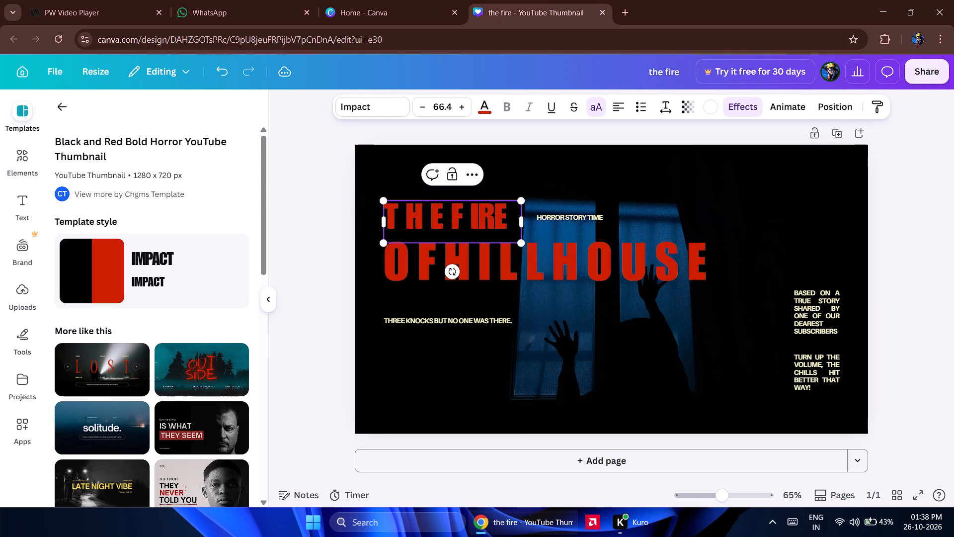
left_click(490, 216)
key("space")
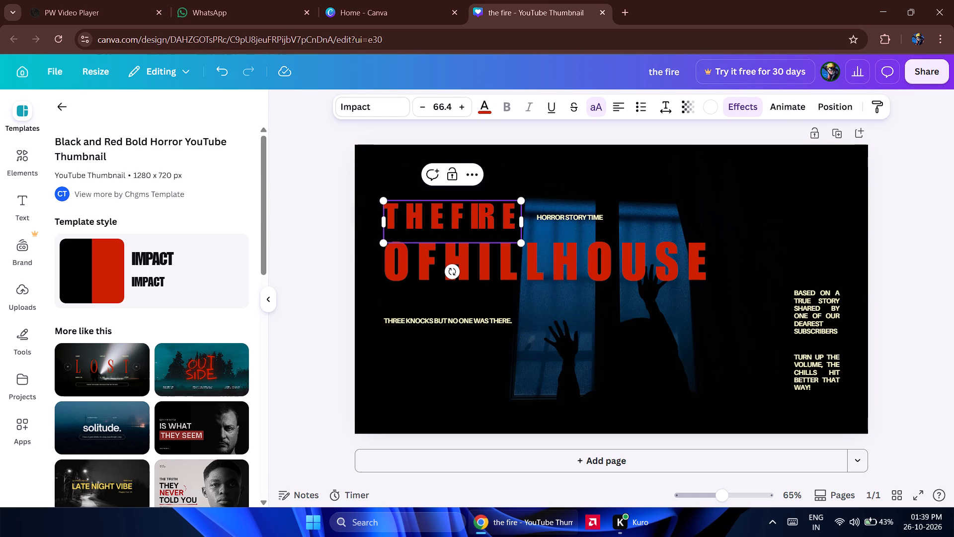
left_click(476, 226)
key("space")
left_click_drag(443, 213, 449, 214)
left_click(435, 237)
left_click(390, 270)
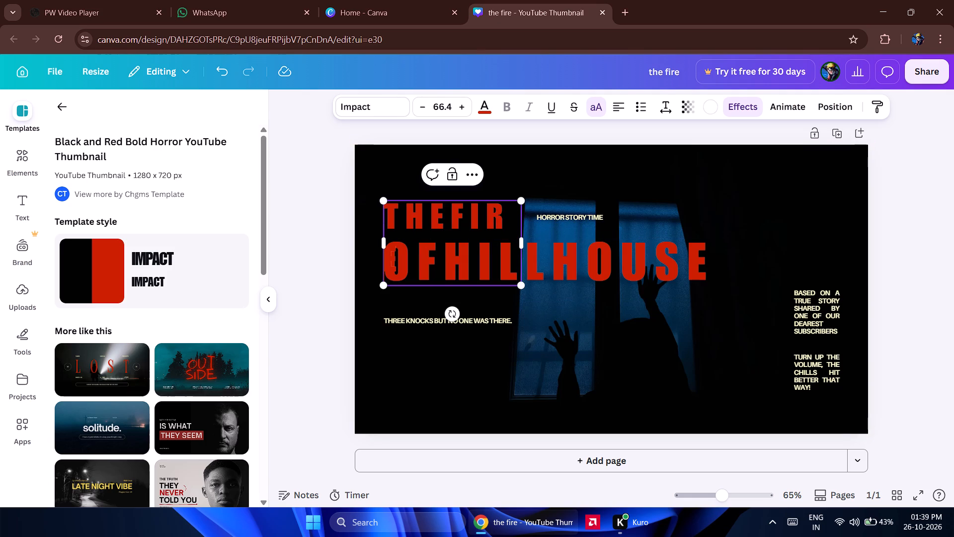
left_click(544, 177)
left_click(474, 221)
left_click_drag(471, 218, 472, 228)
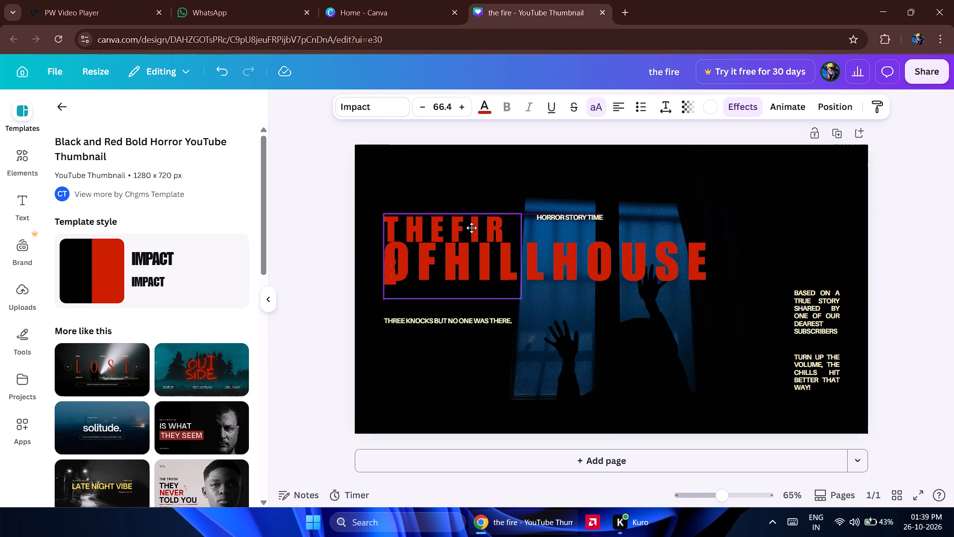
left_click_drag(472, 228, 479, 187)
left_click(396, 224)
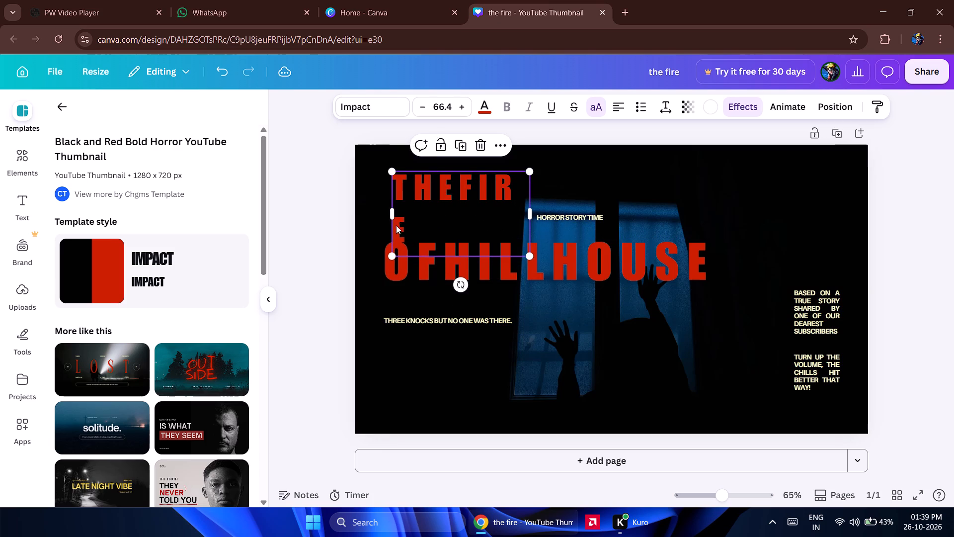
left_click(393, 230)
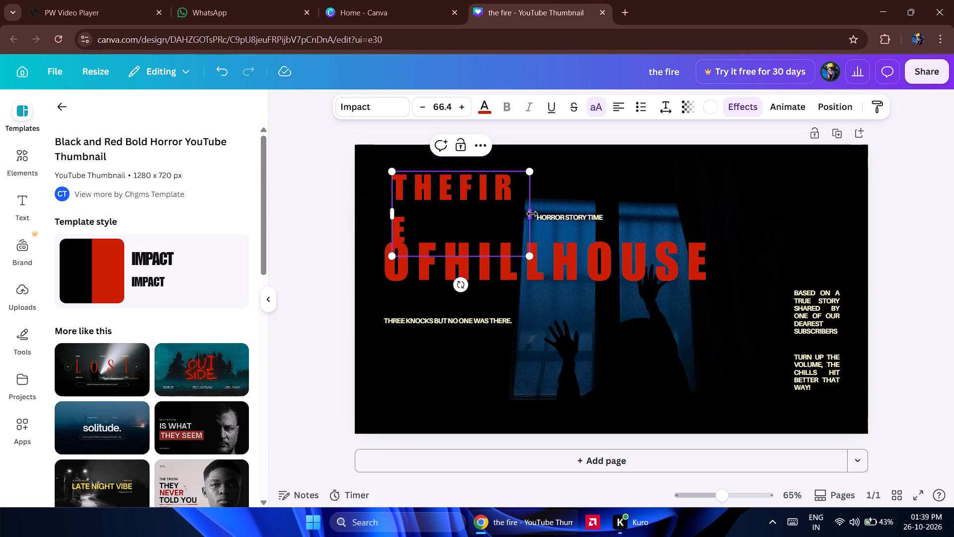
left_click_drag(532, 214, 577, 210)
left_click(452, 376)
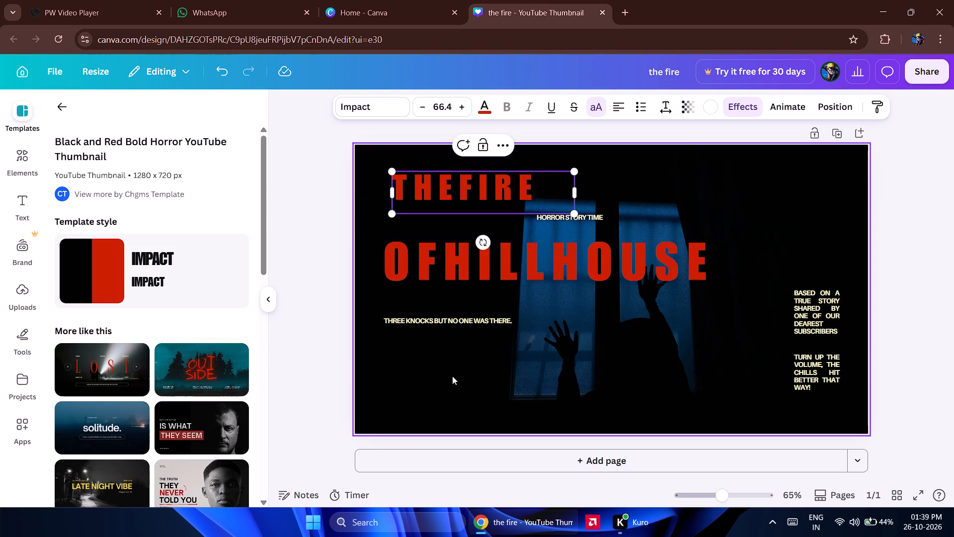
left_click_drag(452, 189, 445, 220)
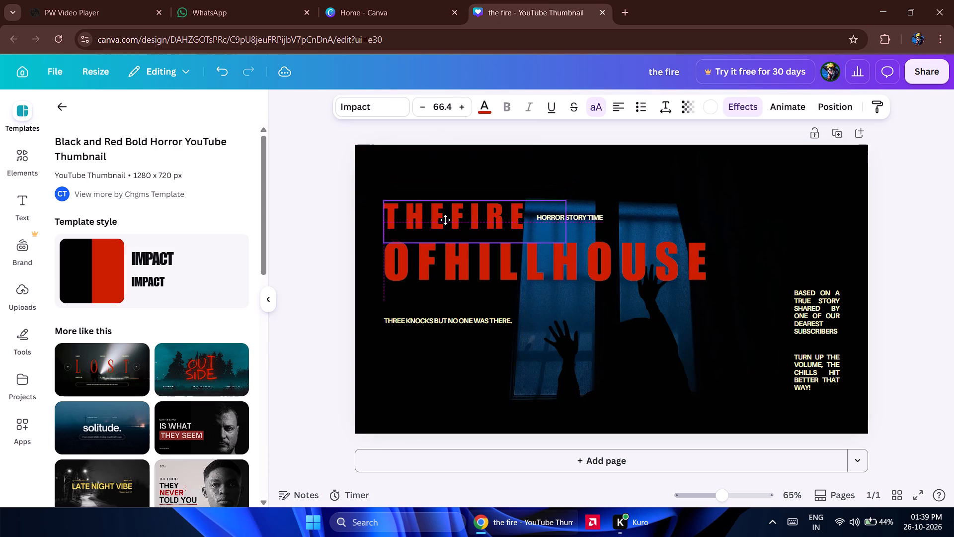
left_click_drag(445, 220, 444, 220)
left_click(443, 260)
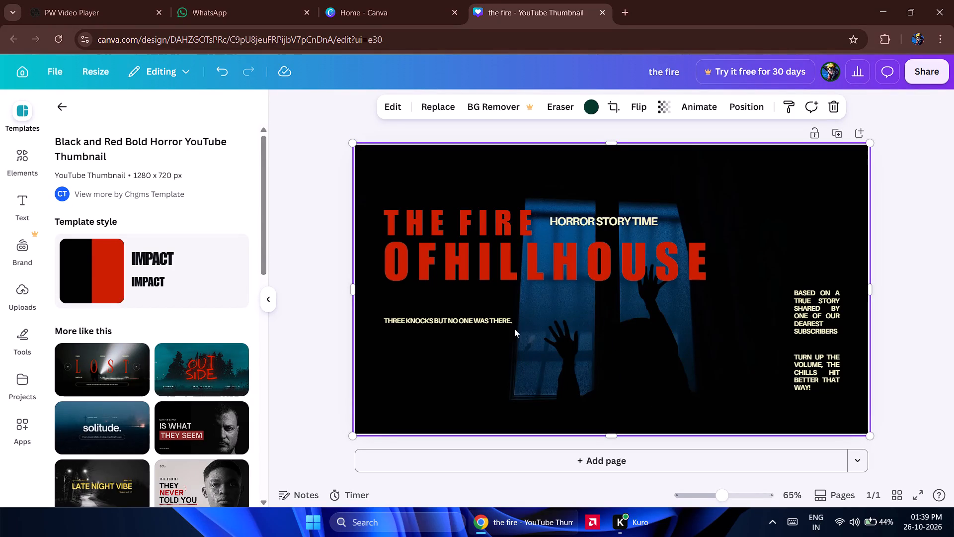
Move the "THREE KNOCKS BUT NO ONE WAS THERE." tagline up to just below the "OF HILL HOUSE" line, keeping its left alignment.
left_click(462, 322)
left_click_drag(462, 322, 463, 312)
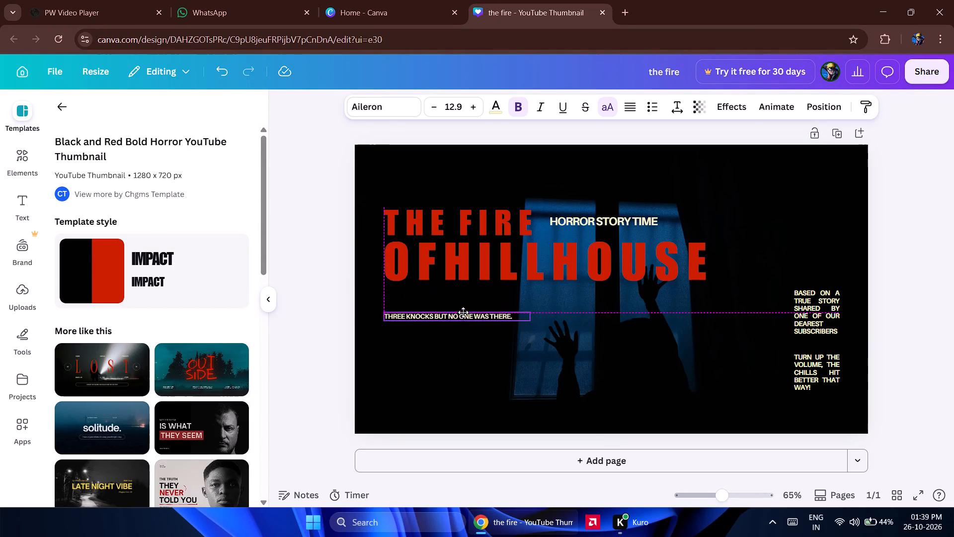
left_click_drag(463, 312, 465, 300)
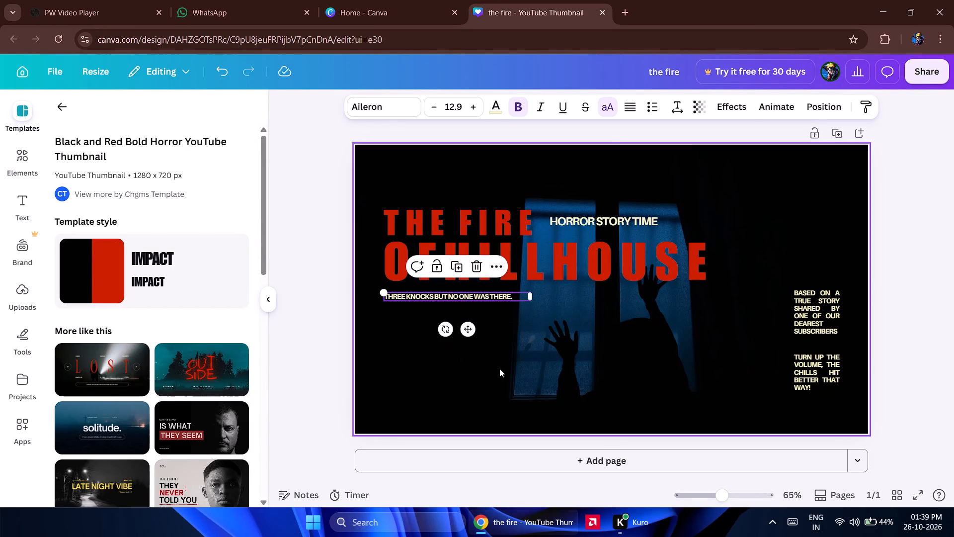
left_click(560, 364)
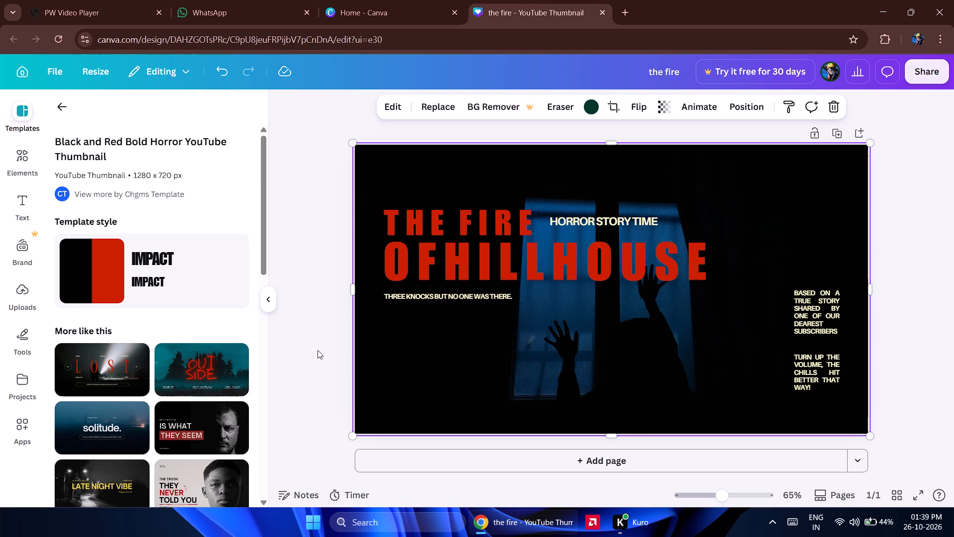
left_click(301, 332)
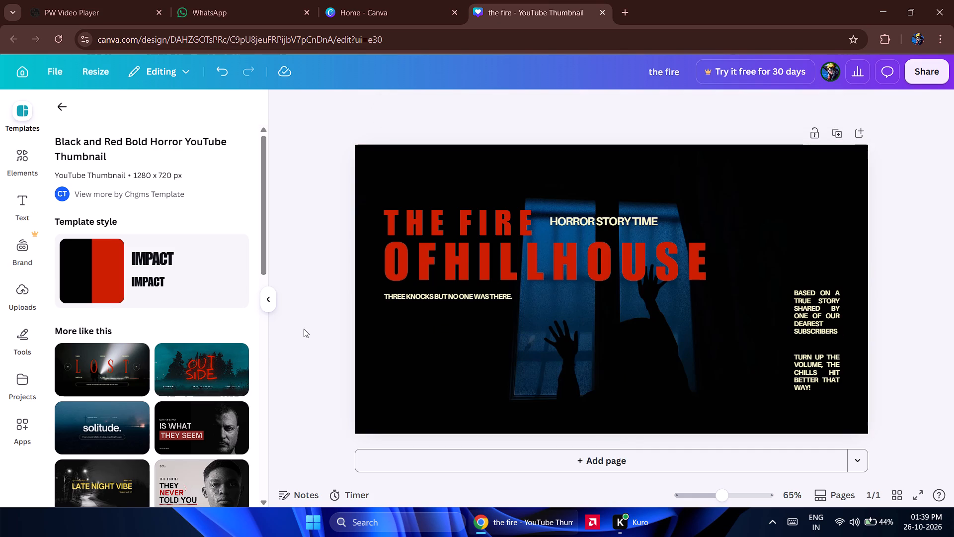
Replace the tagline below the title with "the fire was inuff to burn the soul".
left_click(440, 298)
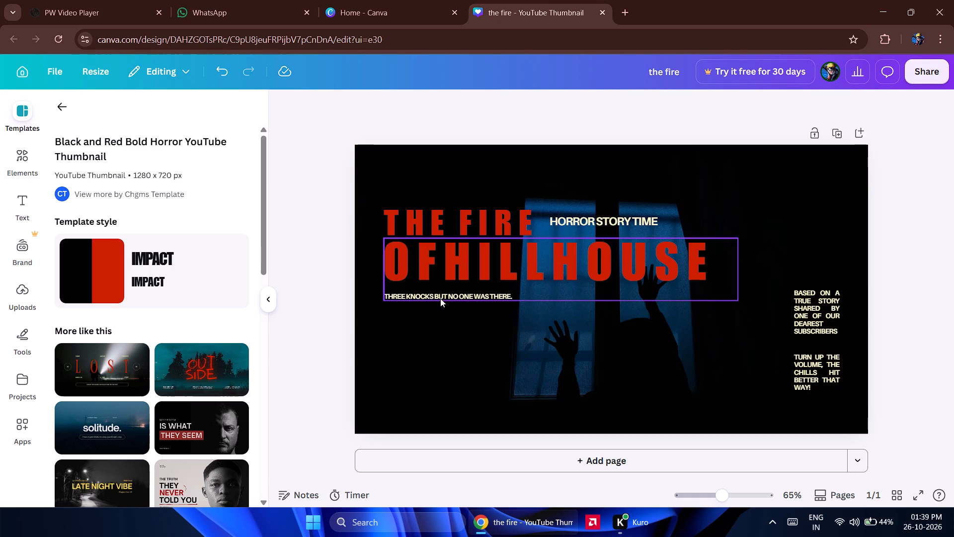
left_click(485, 296)
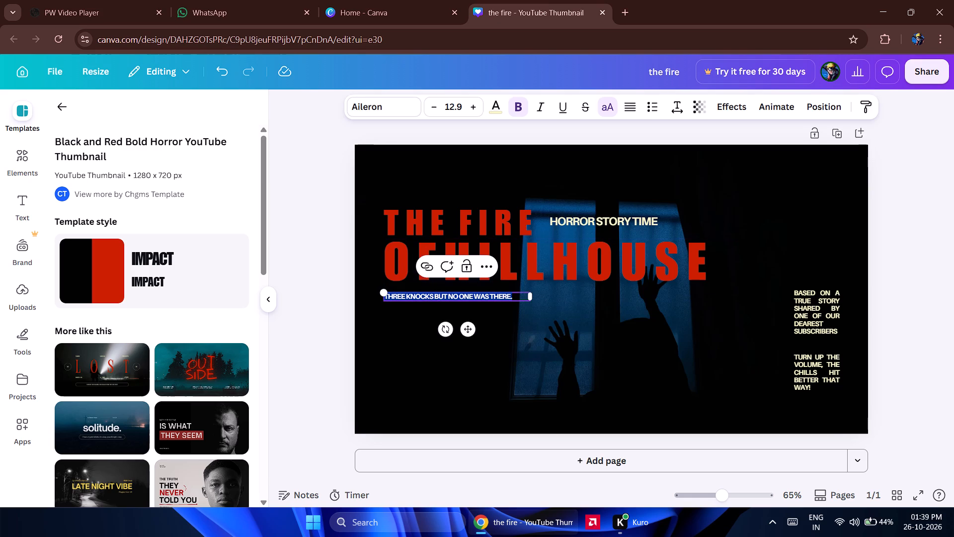
key("BackSpace")
type("the")
key("space")
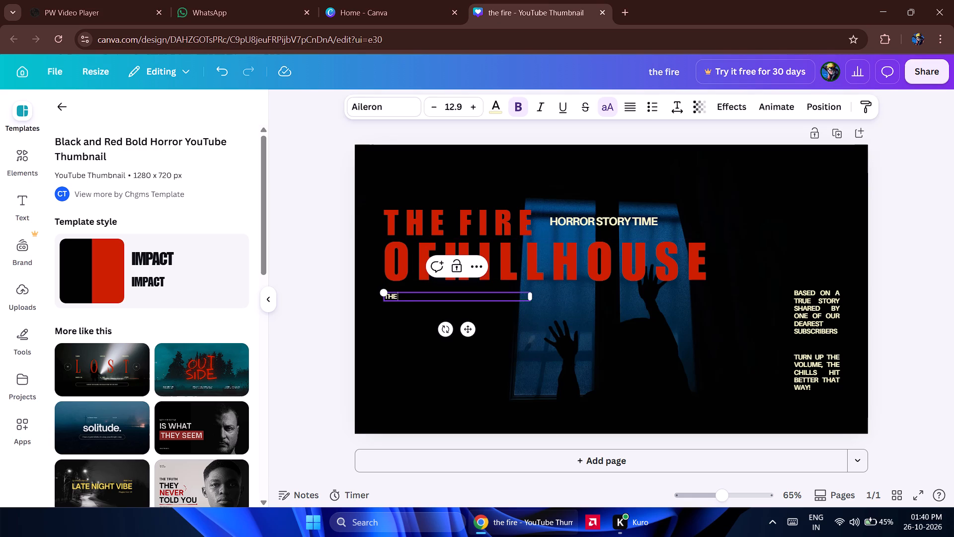
key("f")
type("ire")
key("space")
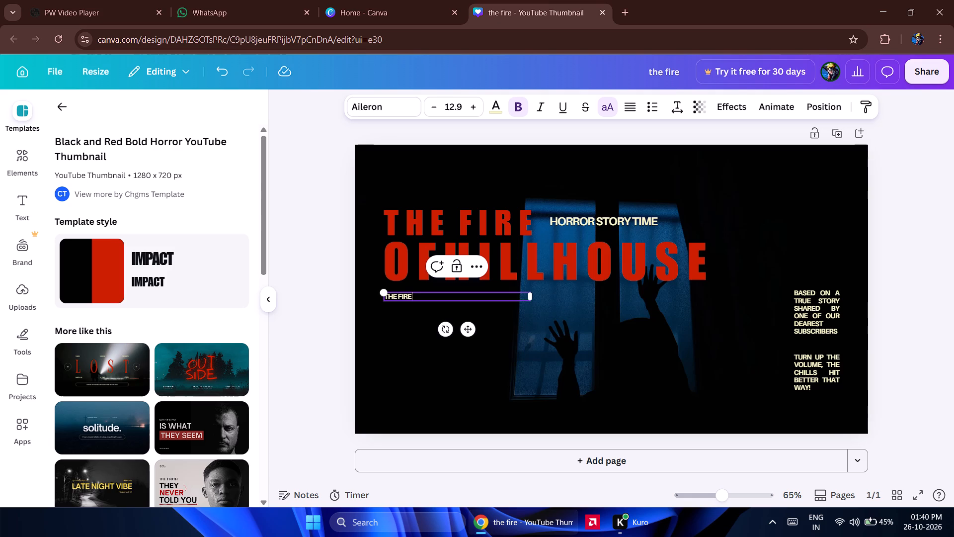
type("was in")
type("uf")
key("space")
key("BackSpace")
key("BackSpace")
key("BackSpace")
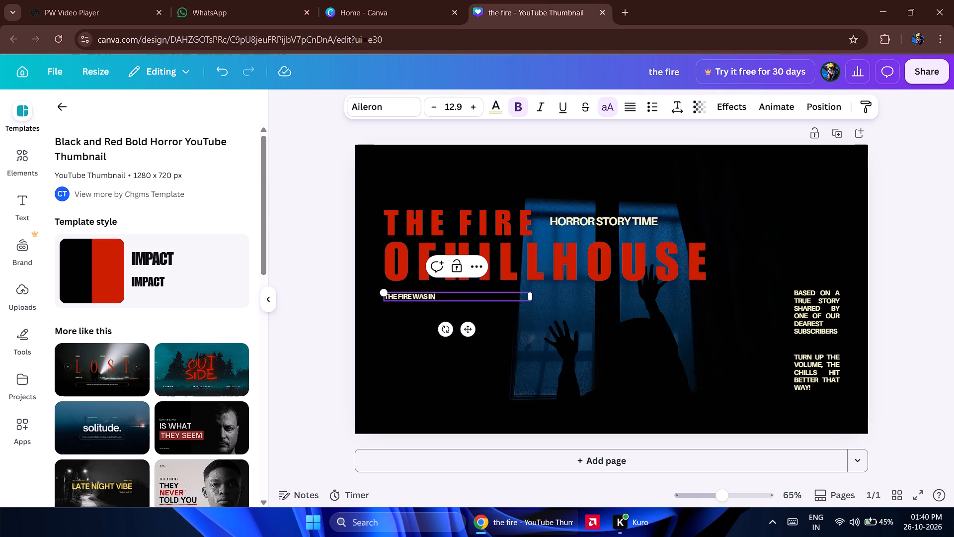
key("BackSpace")
key("BackSpace")
key("space")
type("in")
type("off")
key("BackSpace")
key("BackSpace")
key("BackSpace")
type("uff to burn the soul")
key("space")
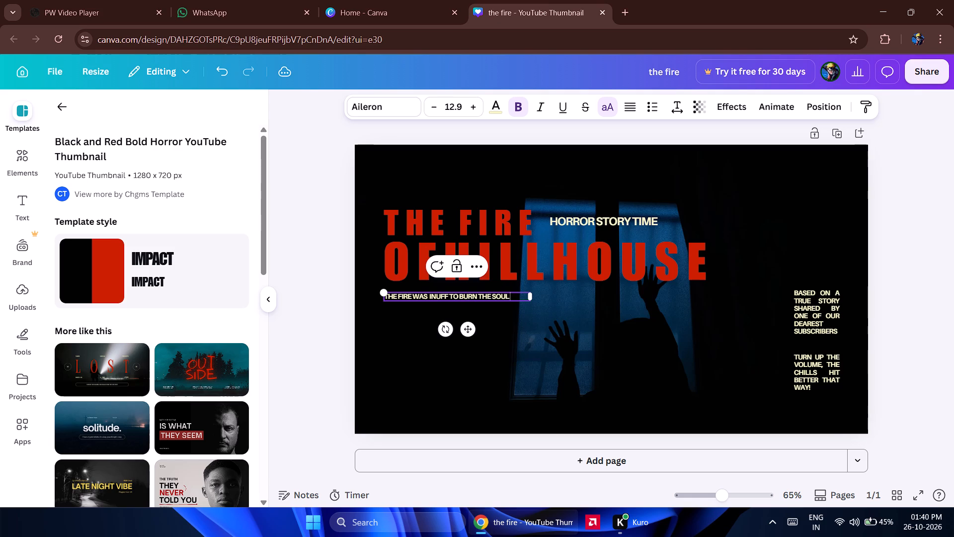
left_click(563, 352)
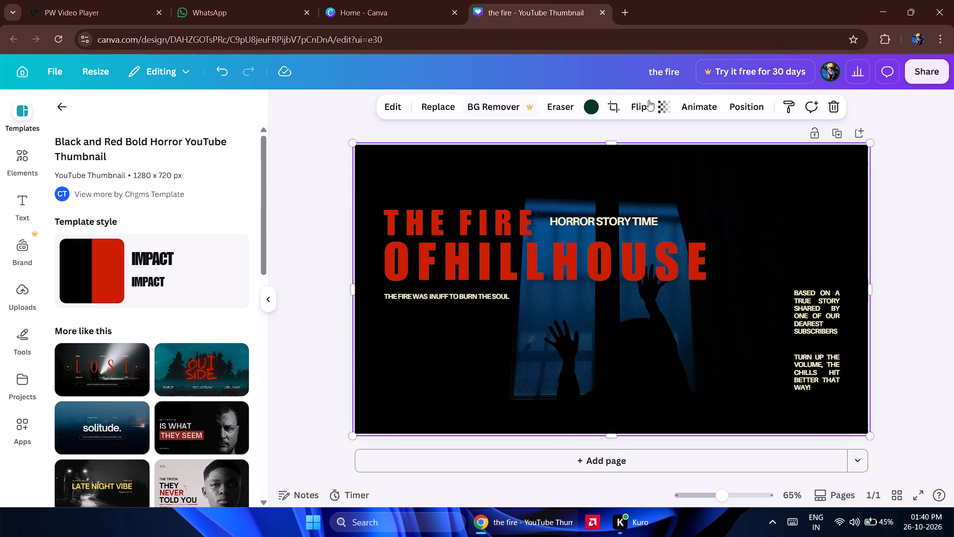
Add a new text box and place it directly beneath the "THE FIRE WAS INUFF TO BURN THE SOUL" tagline, aligned to its left edge.
left_click(19, 199)
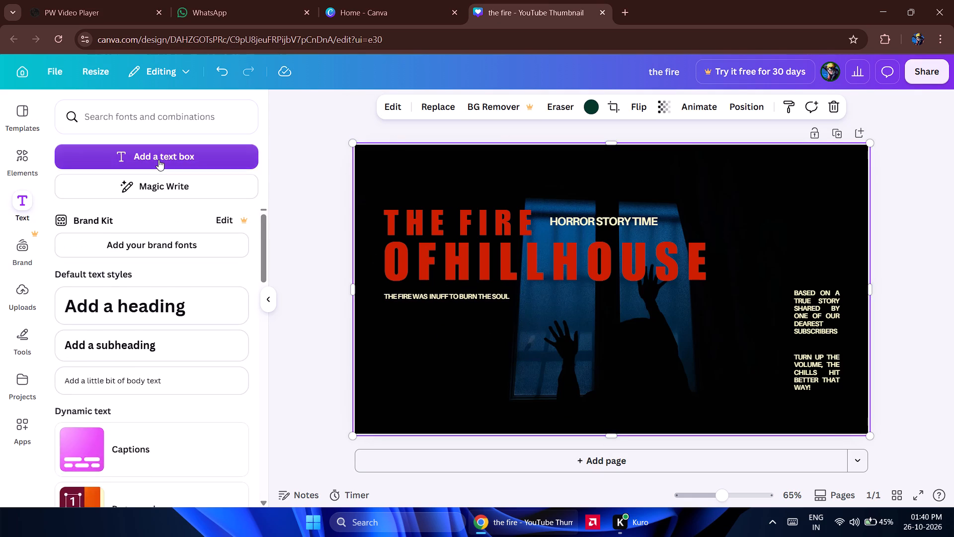
left_click(159, 160)
left_click_drag(625, 289, 507, 314)
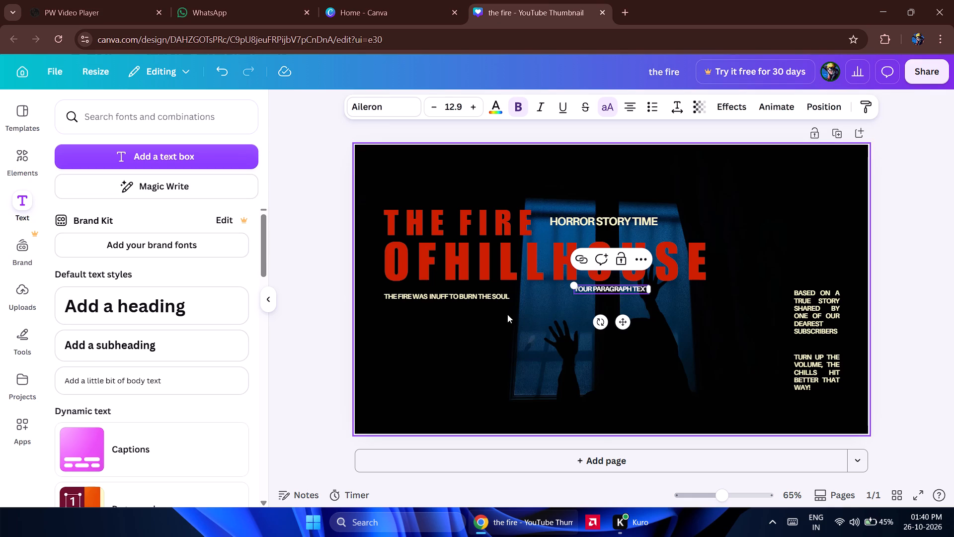
left_click_drag(507, 314, 510, 314)
left_click(600, 288)
left_click_drag(623, 320, 606, 333)
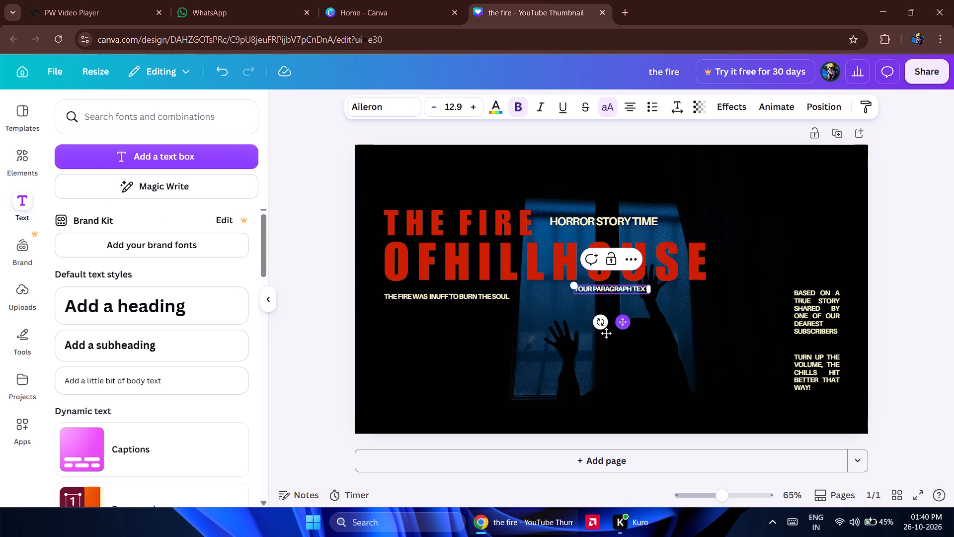
left_click_drag(606, 333, 463, 353)
left_click_drag(445, 353, 450, 348)
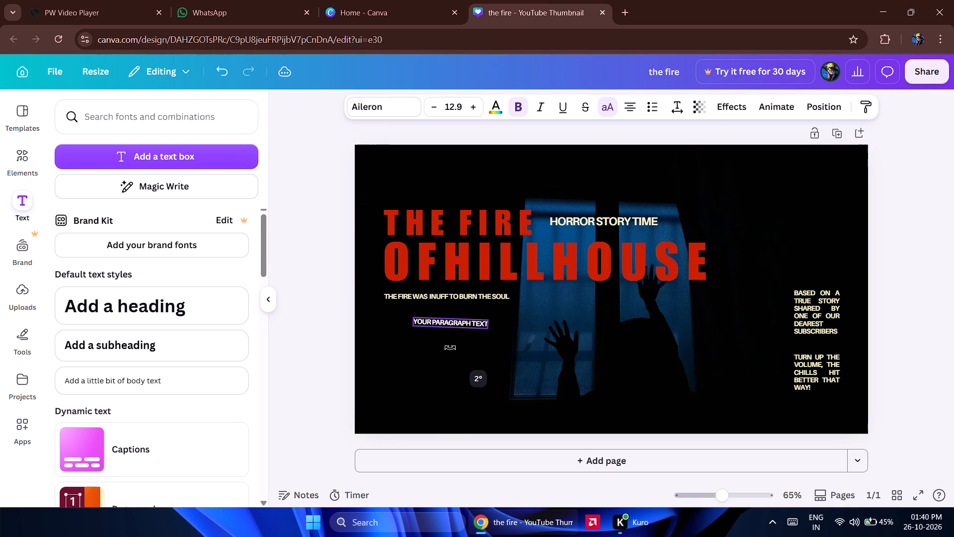
left_click_drag(450, 348, 451, 349)
left_click_drag(466, 357, 438, 344)
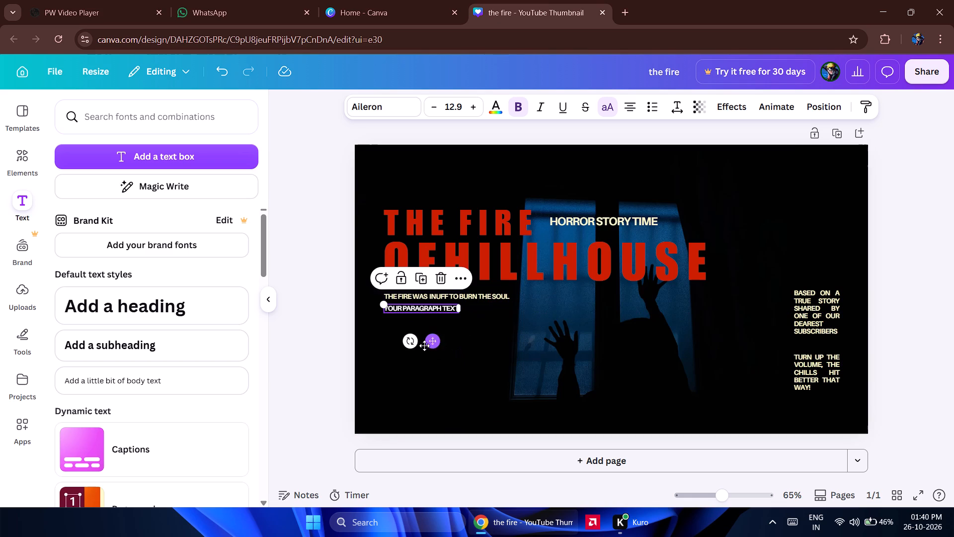
Replace the new text box's placeholder with: in this house never trust the "knoks", with the last word in double quotation marks.
double_click(427, 308)
key("BackSpace")
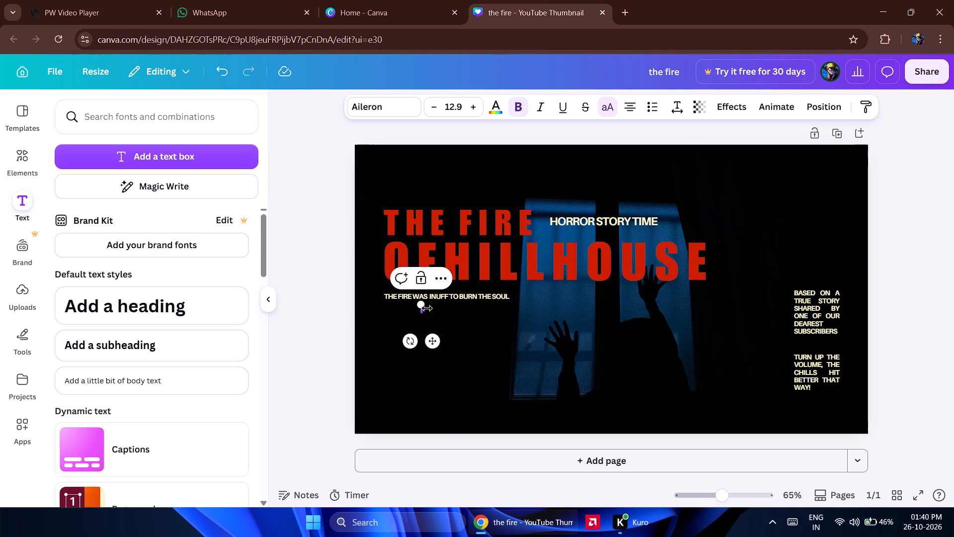
type("in")
key("space")
type("this")
key("space")
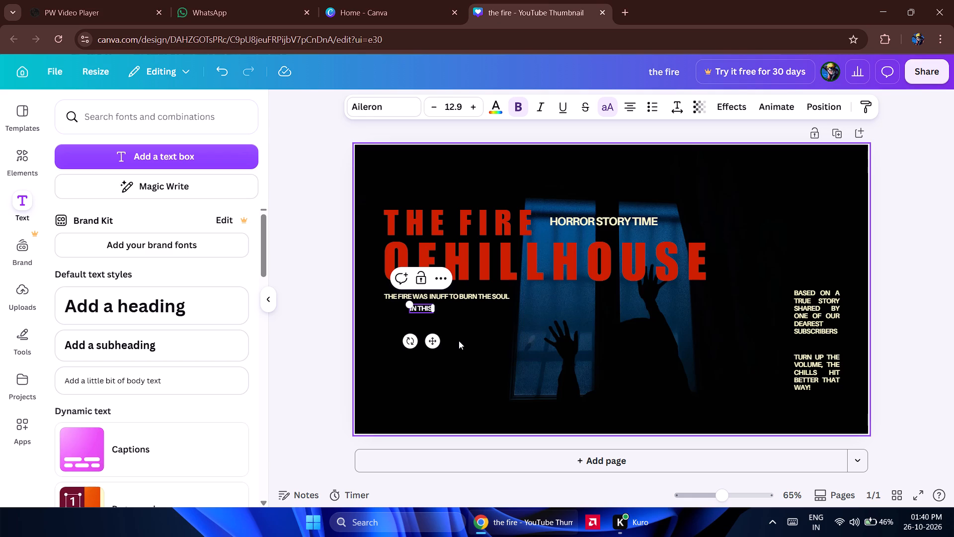
type("house")
key("space")
type("never trust")
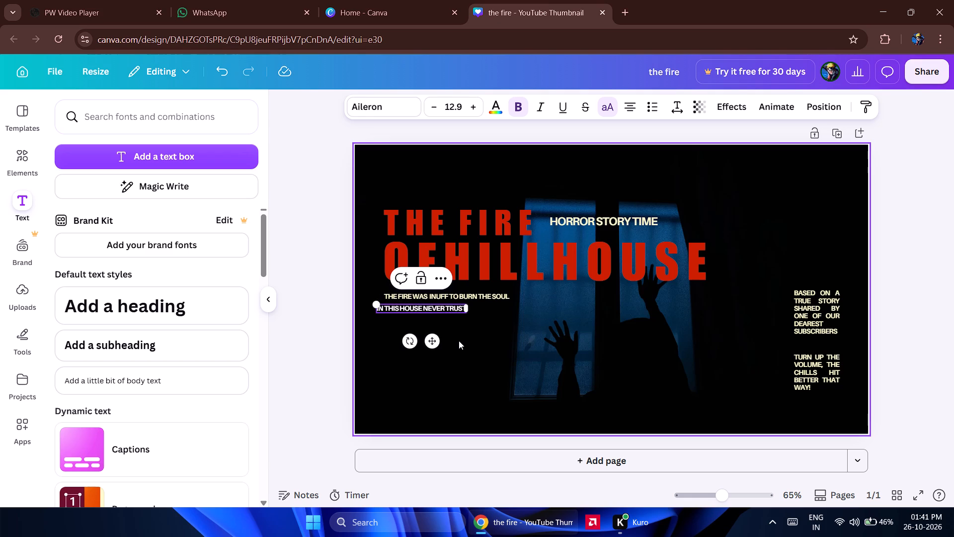
key("space")
type("the")
key("space")
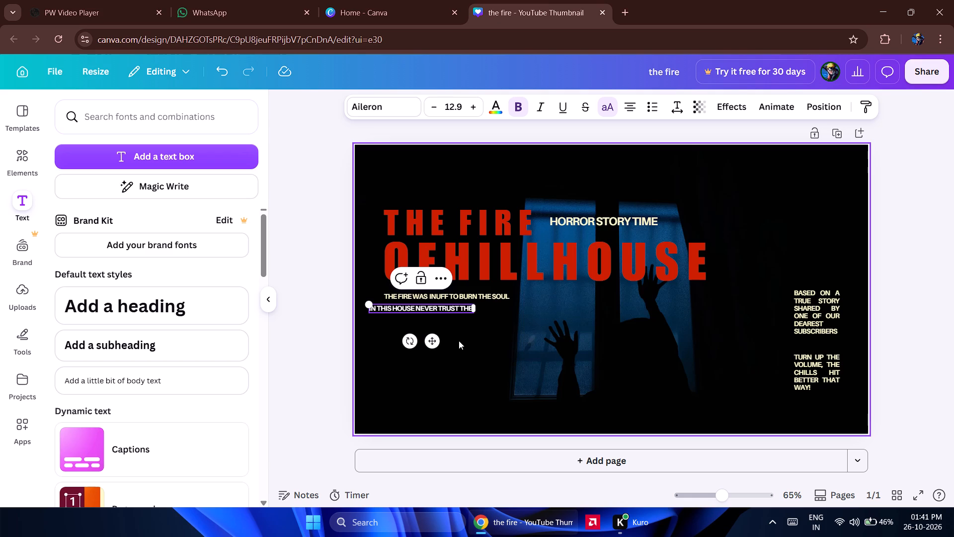
type("knoks")
key("Left")
key("Left")
key("Left")
key("Left")
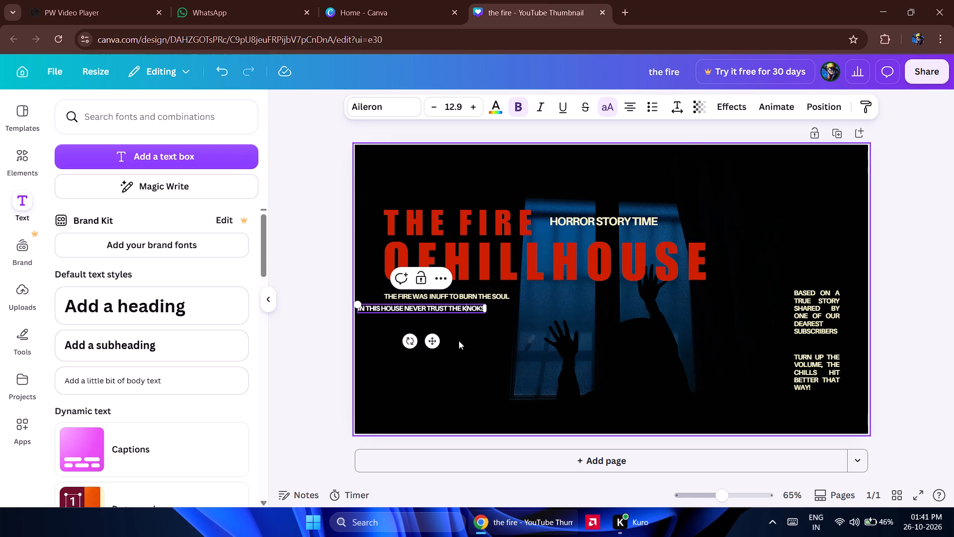
key("Left")
key("shift+quotedbl")
key("Right")
key("Right")
key("Right")
key("Right")
key("Right")
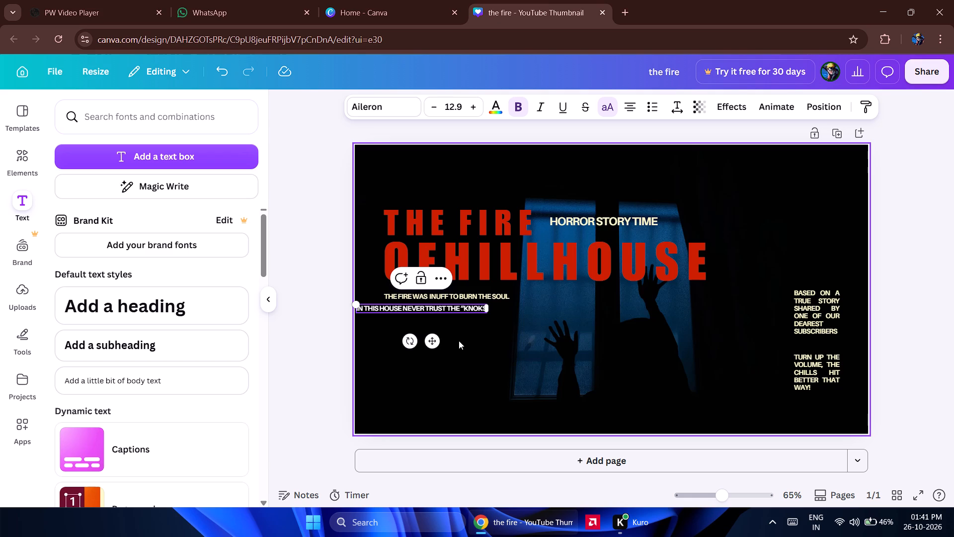
key("shift+quotedbl")
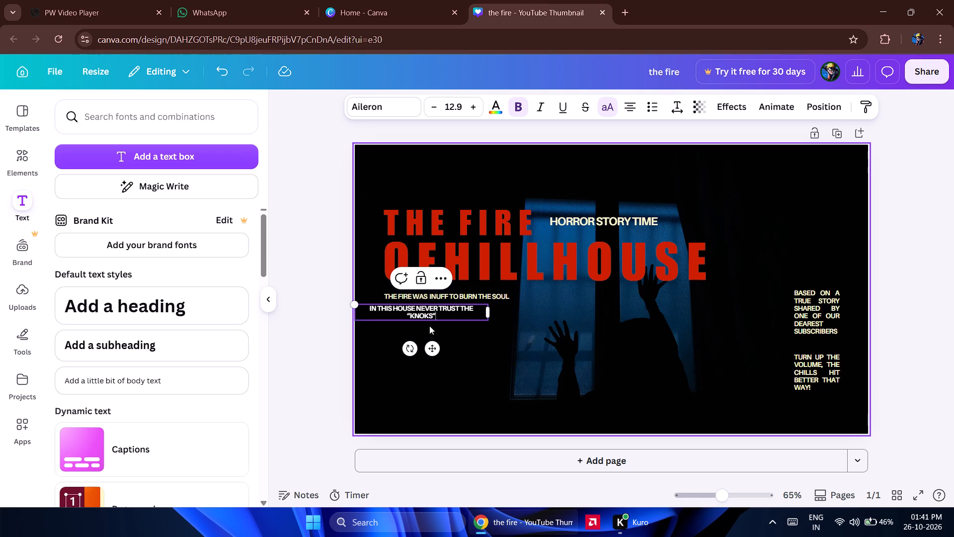
left_click_drag(433, 314, 438, 314)
left_click(442, 331)
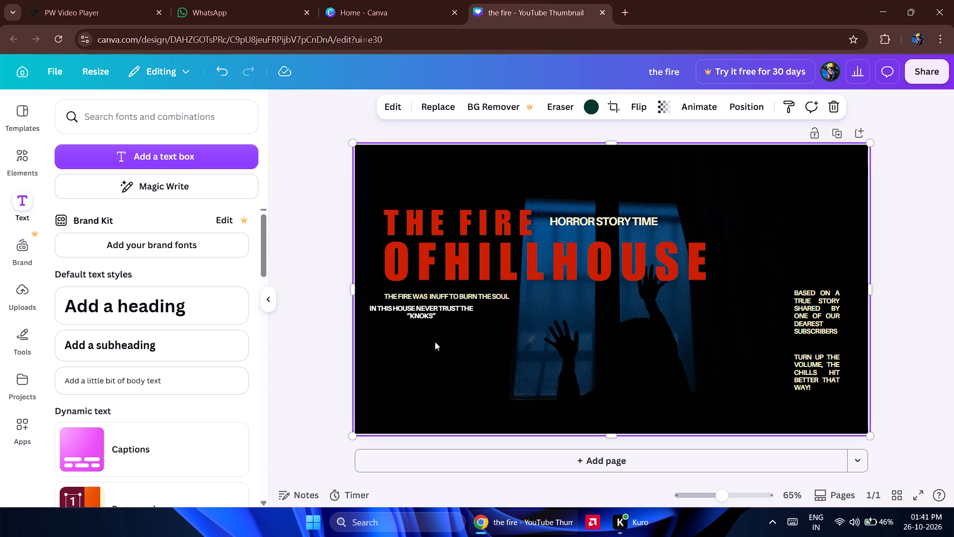
Move the "IN THIS HOUSE NEVER TRUST THE KNOKS" text so its right edge lines up with the tagline directly above it.
left_click(428, 304)
left_click_drag(432, 350, 453, 347)
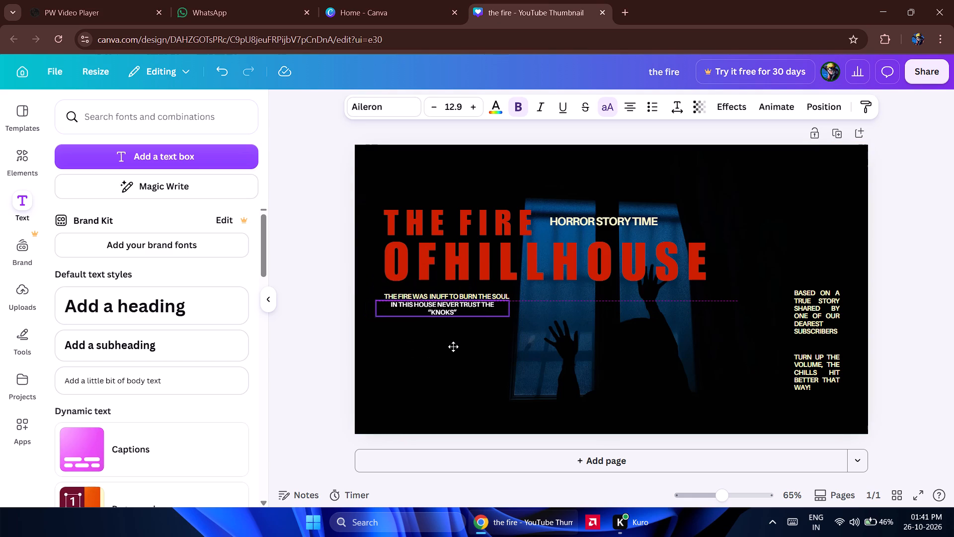
left_click_drag(453, 347, 460, 348)
left_click(460, 384)
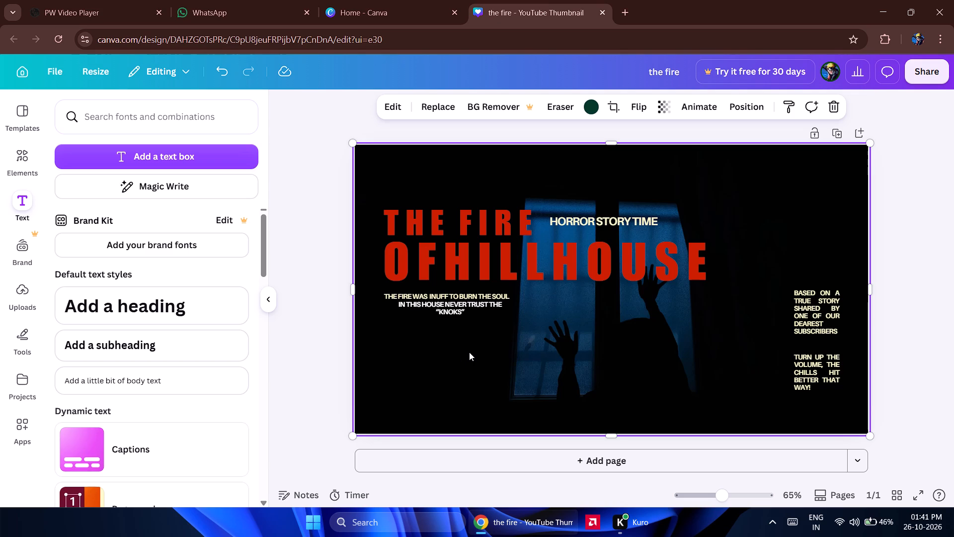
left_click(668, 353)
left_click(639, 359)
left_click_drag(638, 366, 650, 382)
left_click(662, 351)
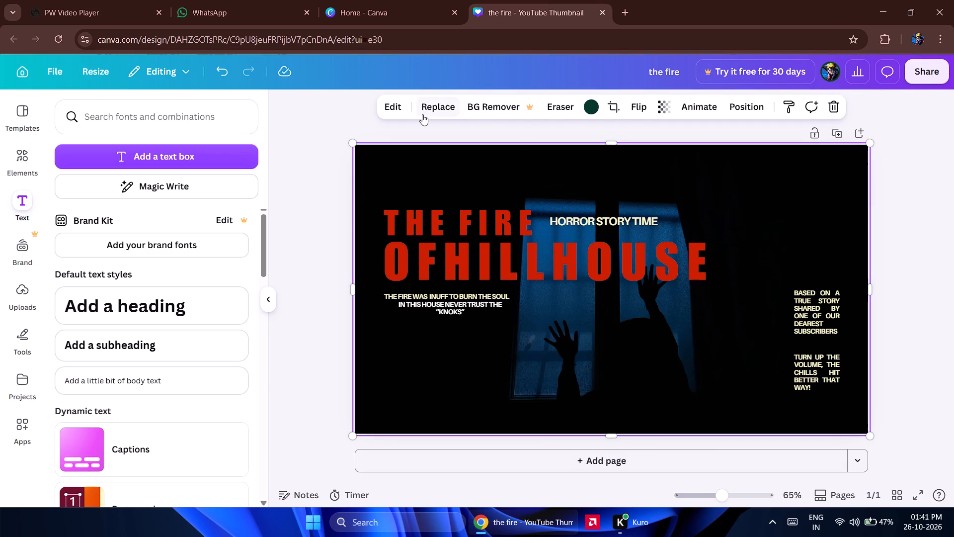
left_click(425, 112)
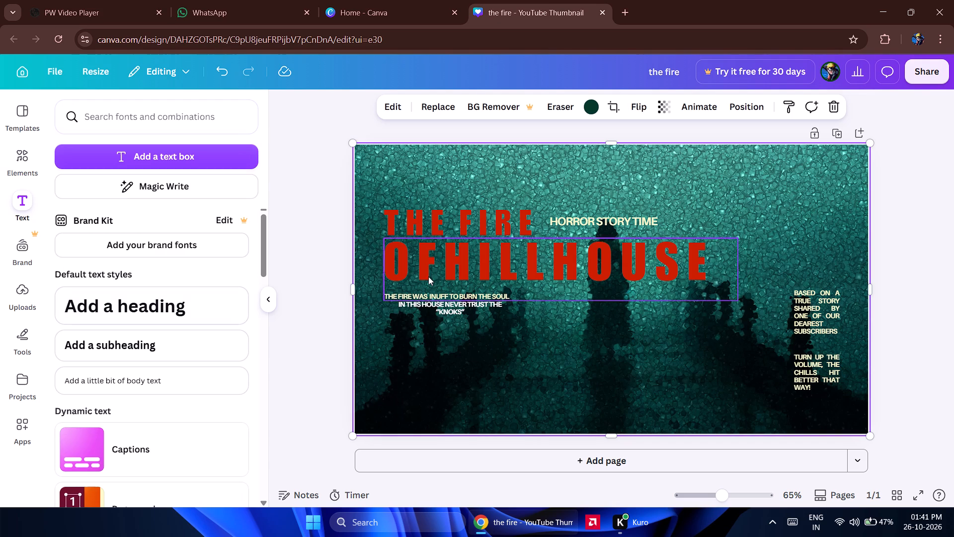
Nudge the "THE FIRE WAS INUFF TO BURN THE SOUL" and "IN THIS HOUSE NEVER TRUST THE KNOKS" taglines slightly up, closer beneath the title.
left_click(463, 298)
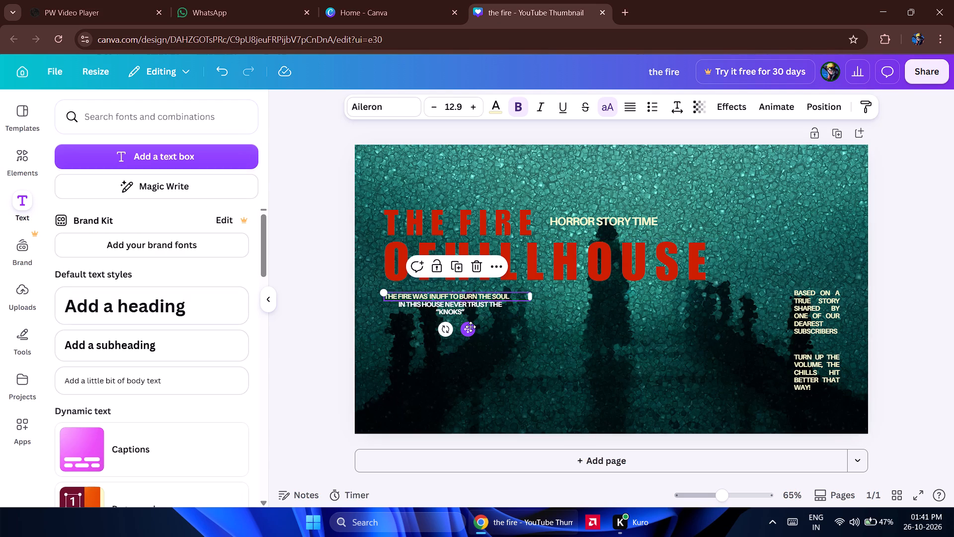
left_click(471, 327)
left_click(468, 309)
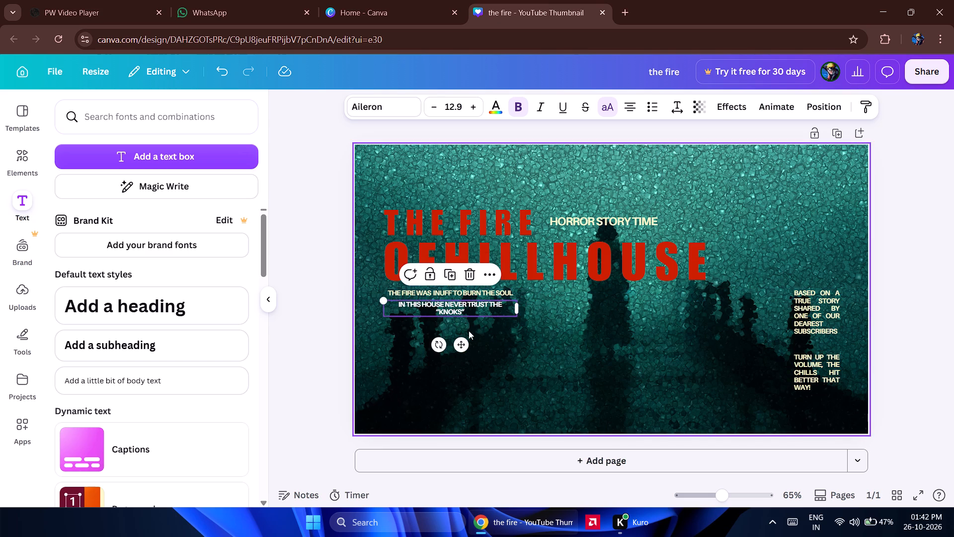
left_click(465, 340)
left_click(485, 372)
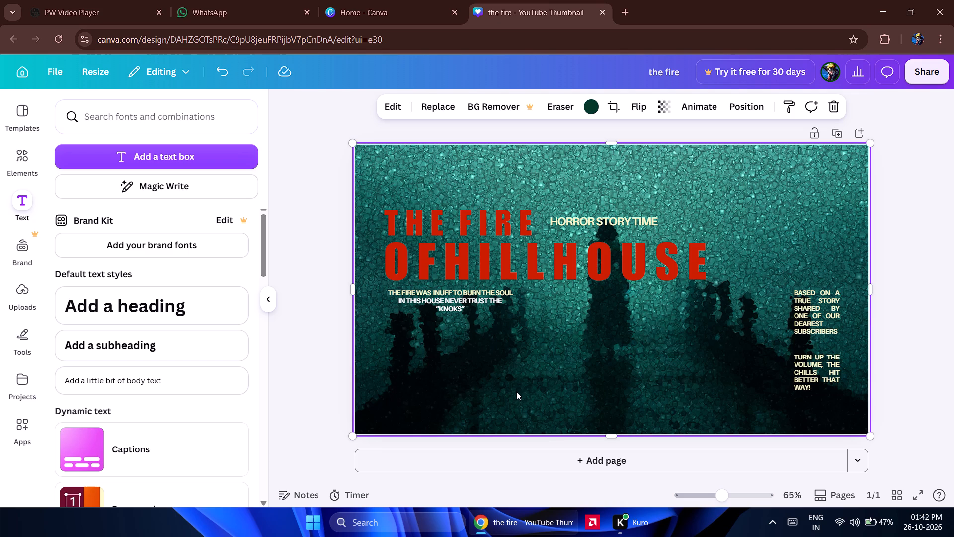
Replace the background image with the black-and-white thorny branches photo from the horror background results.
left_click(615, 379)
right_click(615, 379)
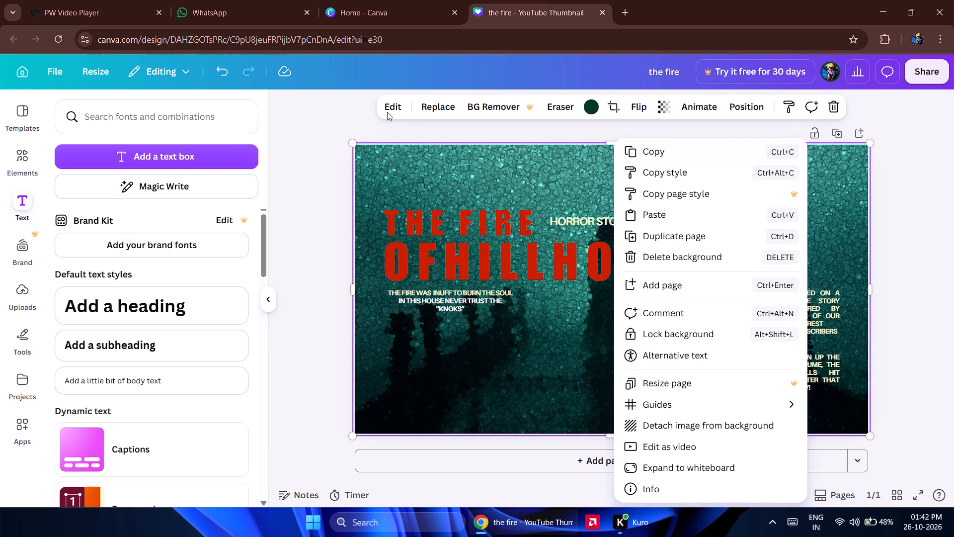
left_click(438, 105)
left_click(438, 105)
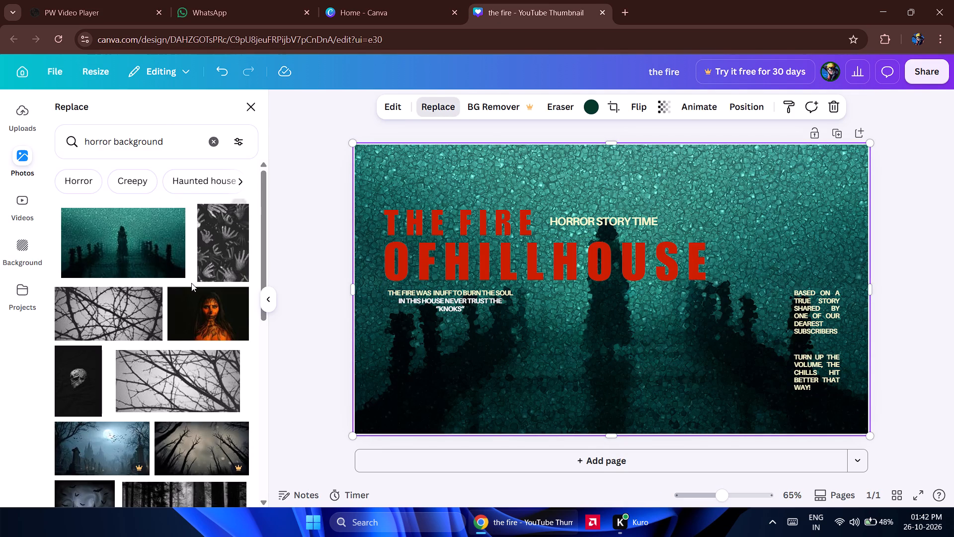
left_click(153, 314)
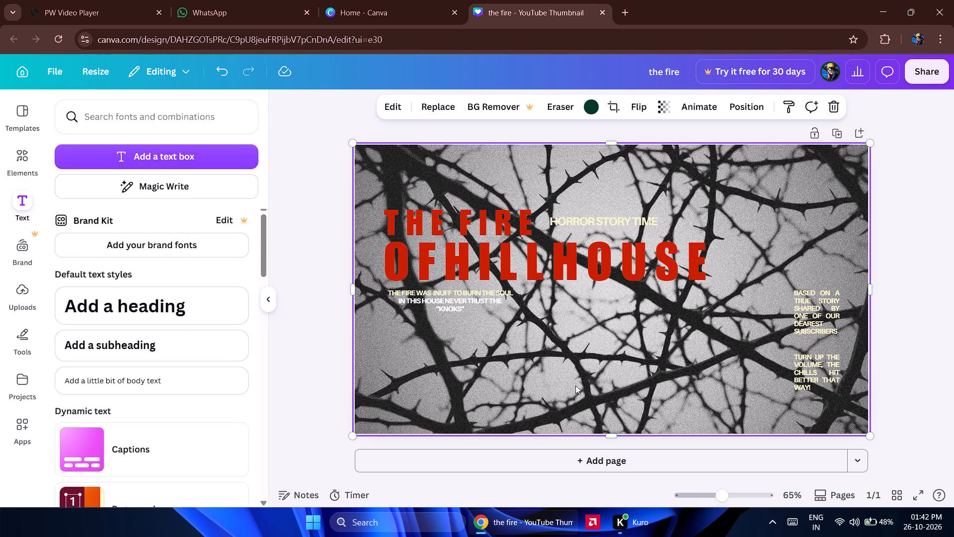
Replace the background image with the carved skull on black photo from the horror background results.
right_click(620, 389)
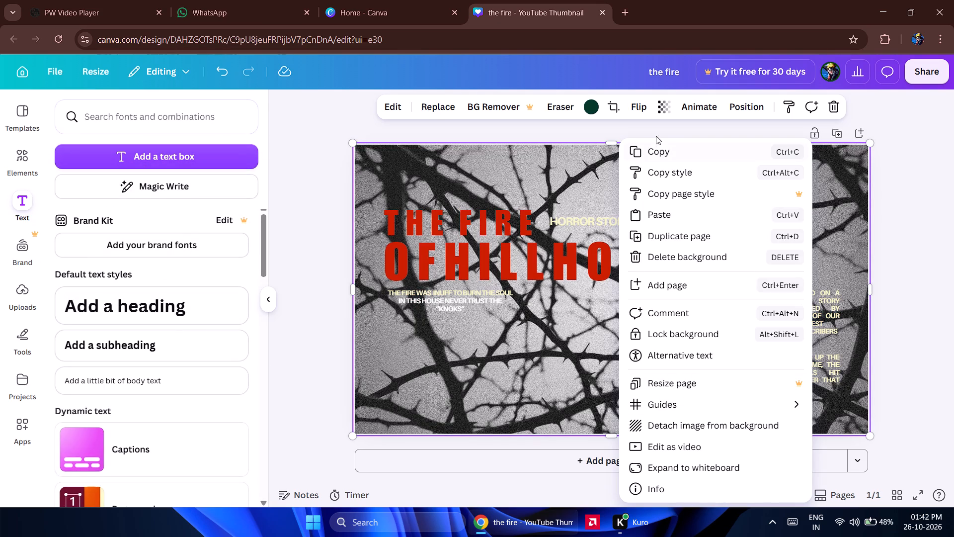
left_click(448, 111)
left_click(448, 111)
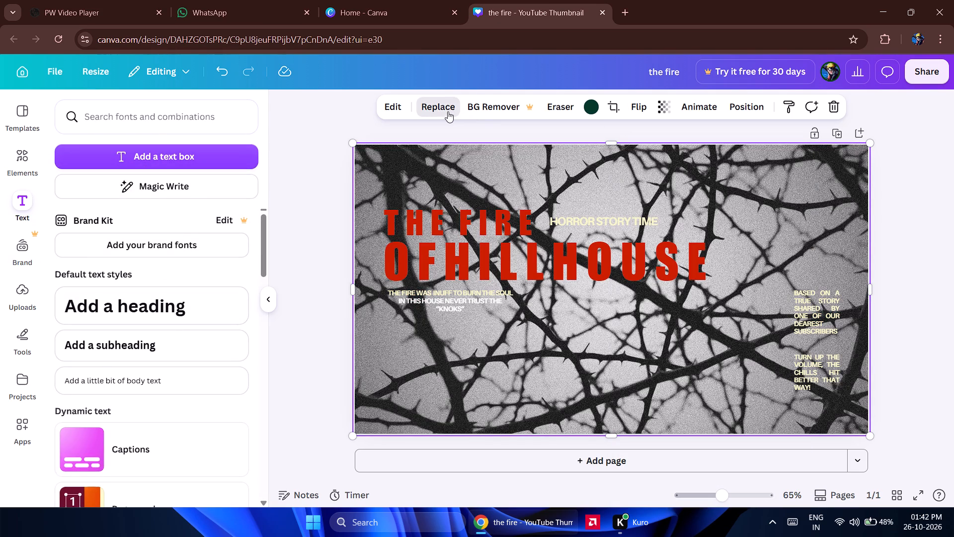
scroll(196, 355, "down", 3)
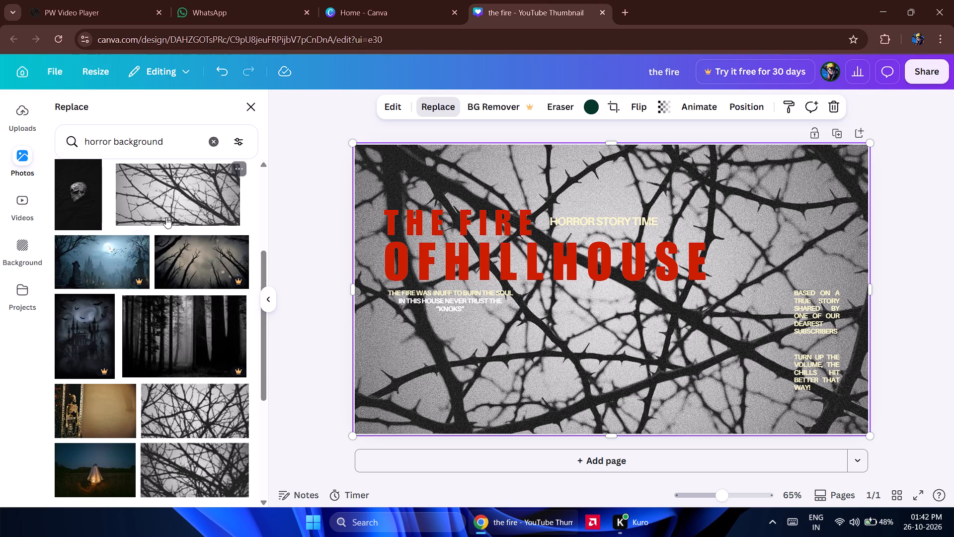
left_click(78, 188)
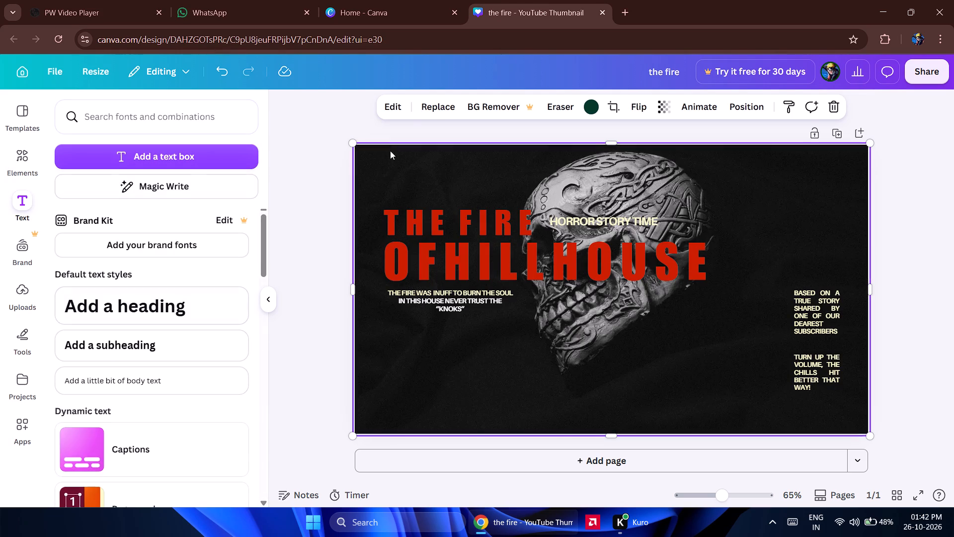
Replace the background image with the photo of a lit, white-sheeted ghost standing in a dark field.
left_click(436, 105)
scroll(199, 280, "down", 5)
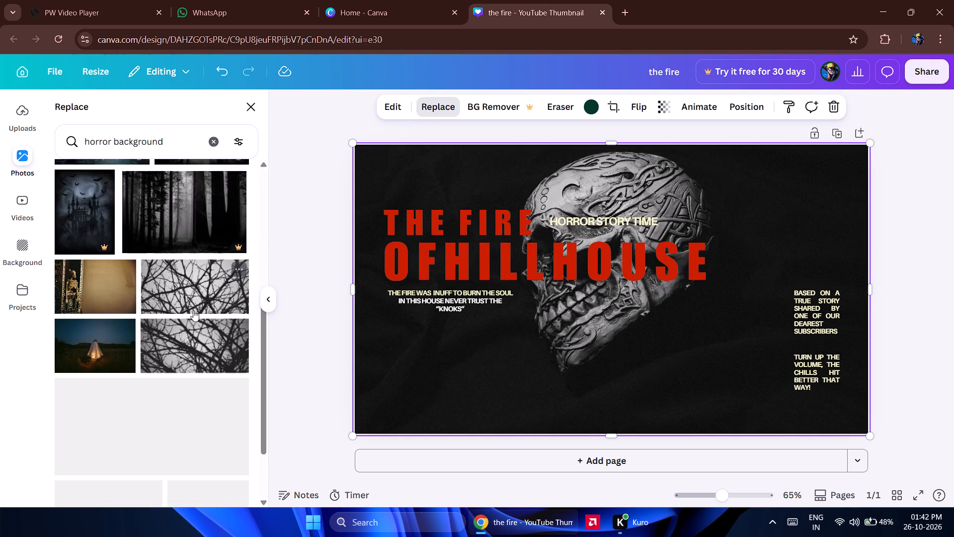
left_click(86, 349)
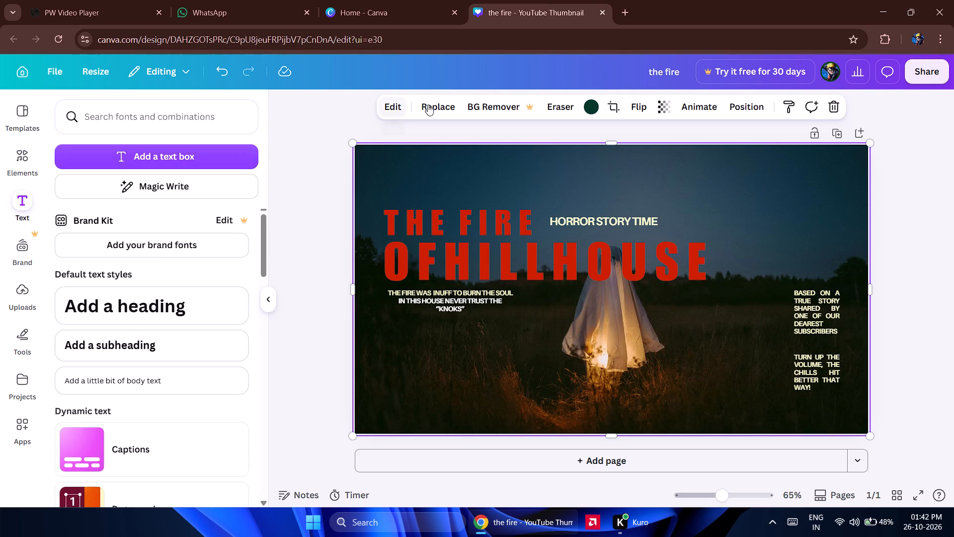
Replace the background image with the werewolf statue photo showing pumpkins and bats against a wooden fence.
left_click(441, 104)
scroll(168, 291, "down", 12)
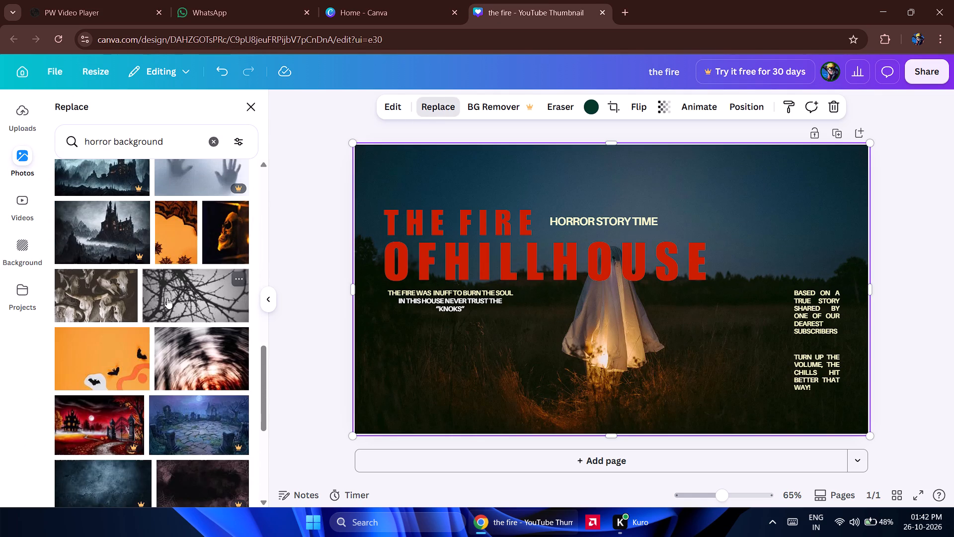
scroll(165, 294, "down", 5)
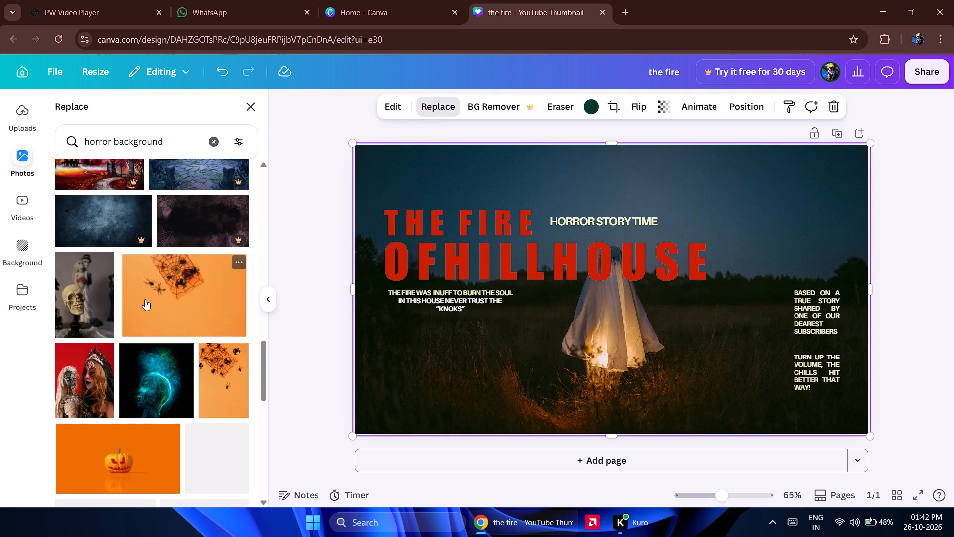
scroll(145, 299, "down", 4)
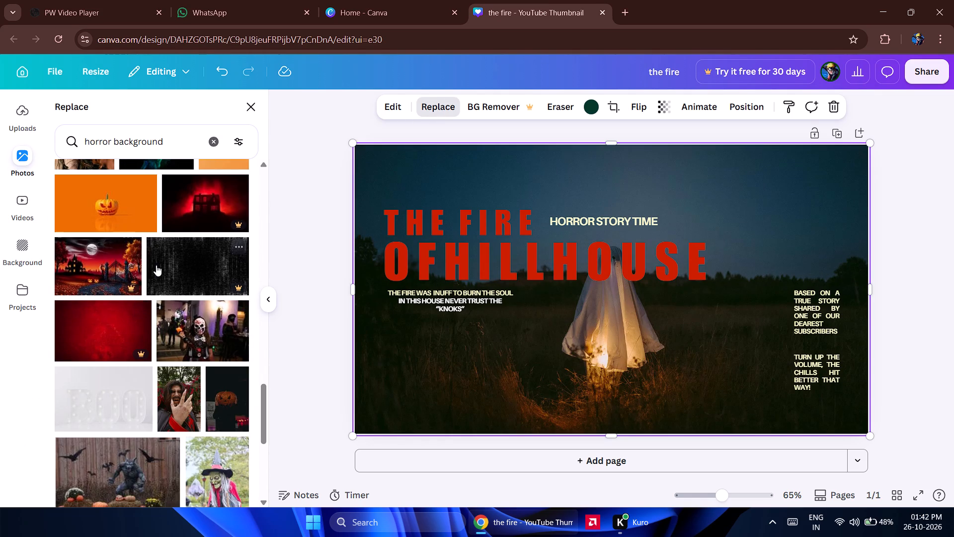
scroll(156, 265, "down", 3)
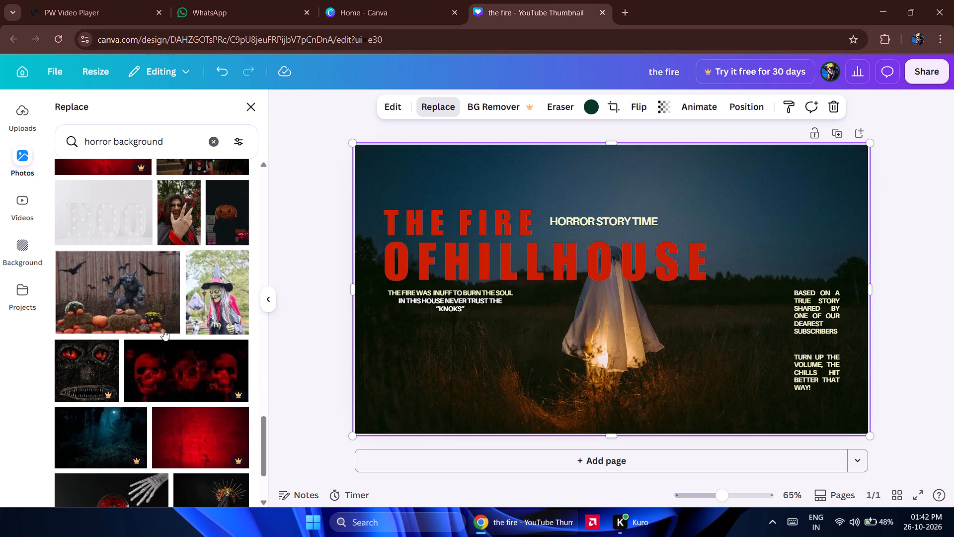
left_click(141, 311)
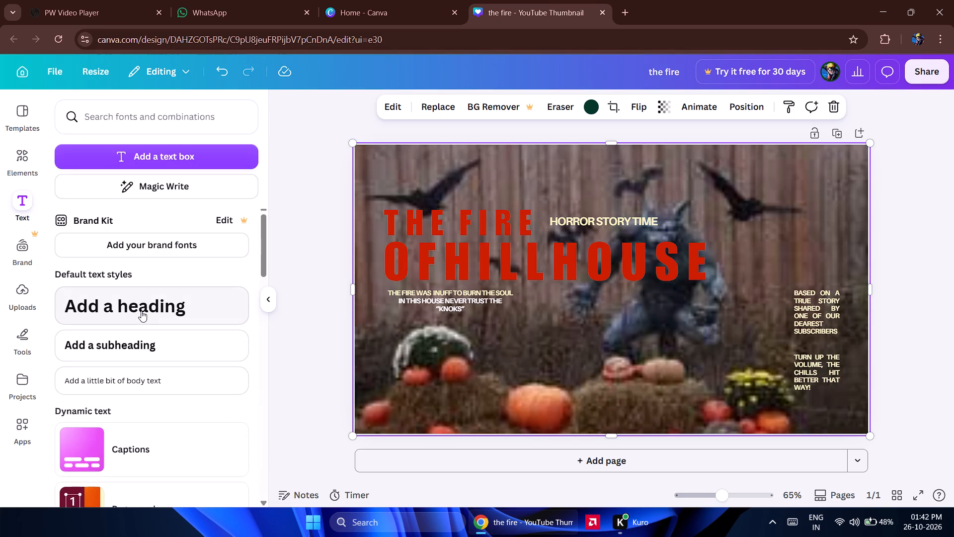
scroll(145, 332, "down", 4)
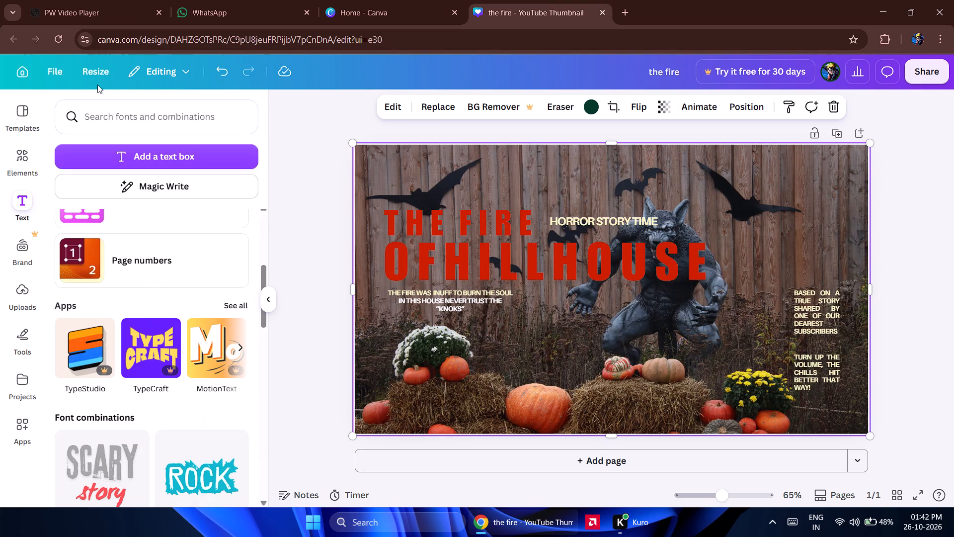
Search the replacement photos for "horror house background".
left_click(438, 111)
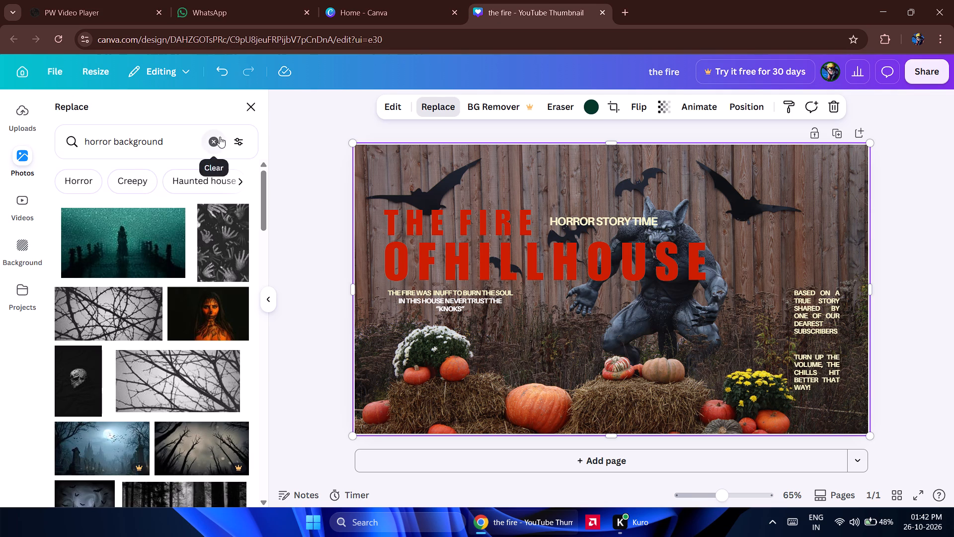
left_click(110, 142)
key("space")
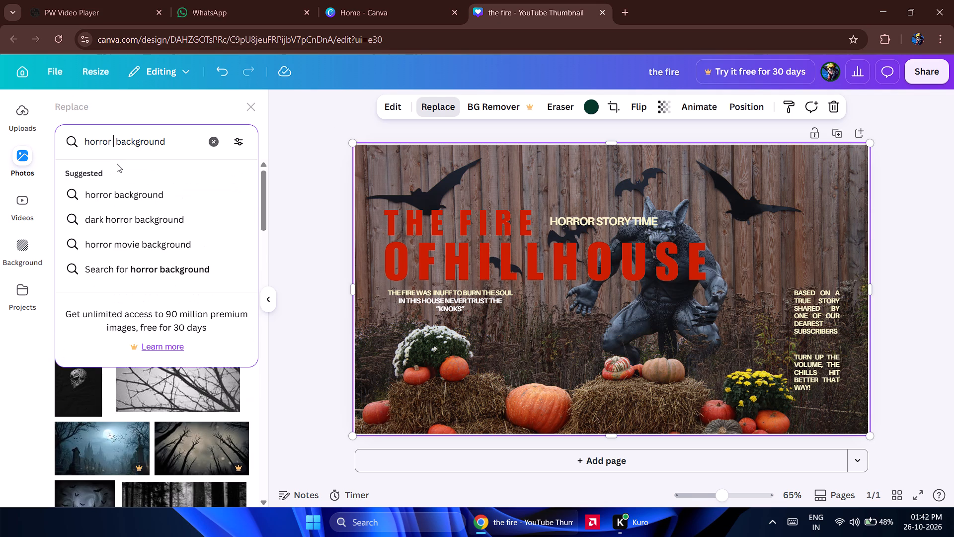
type("house")
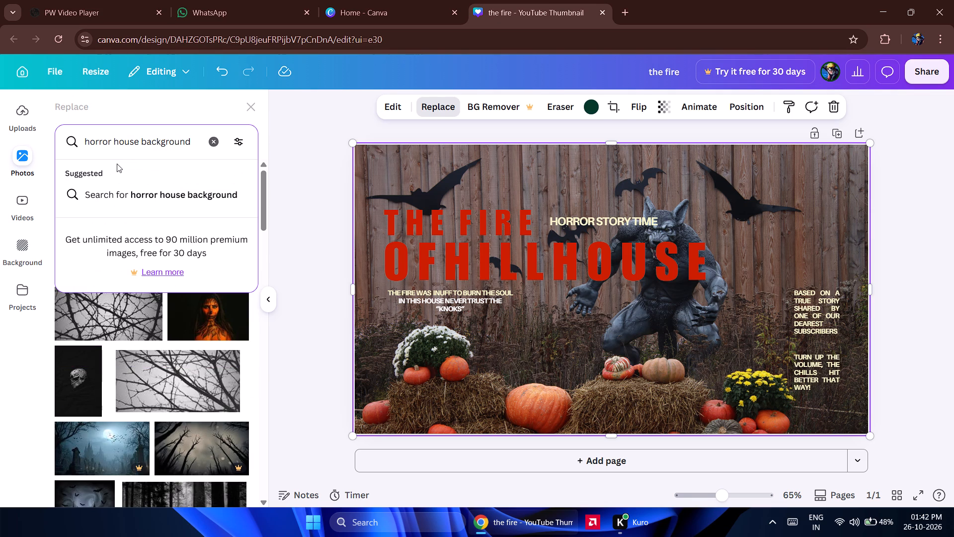
key("Return")
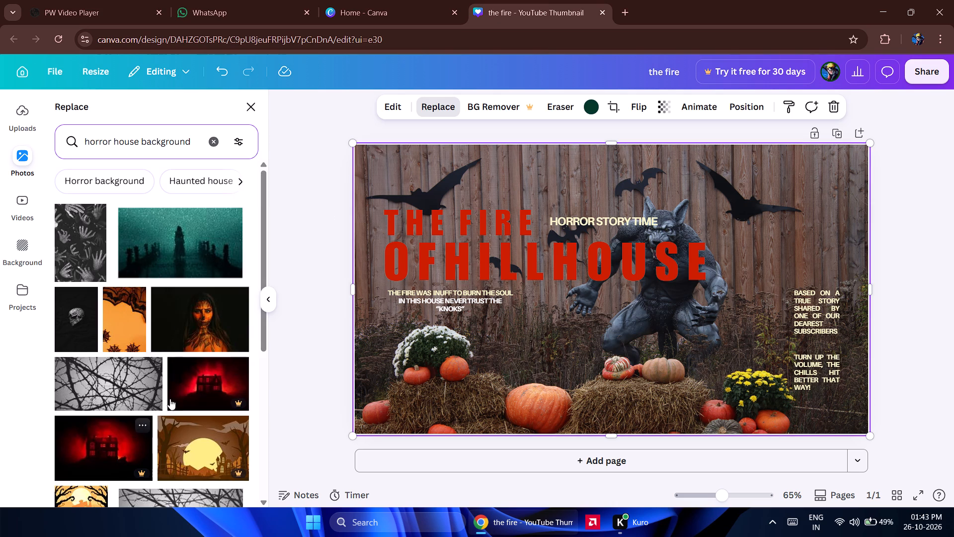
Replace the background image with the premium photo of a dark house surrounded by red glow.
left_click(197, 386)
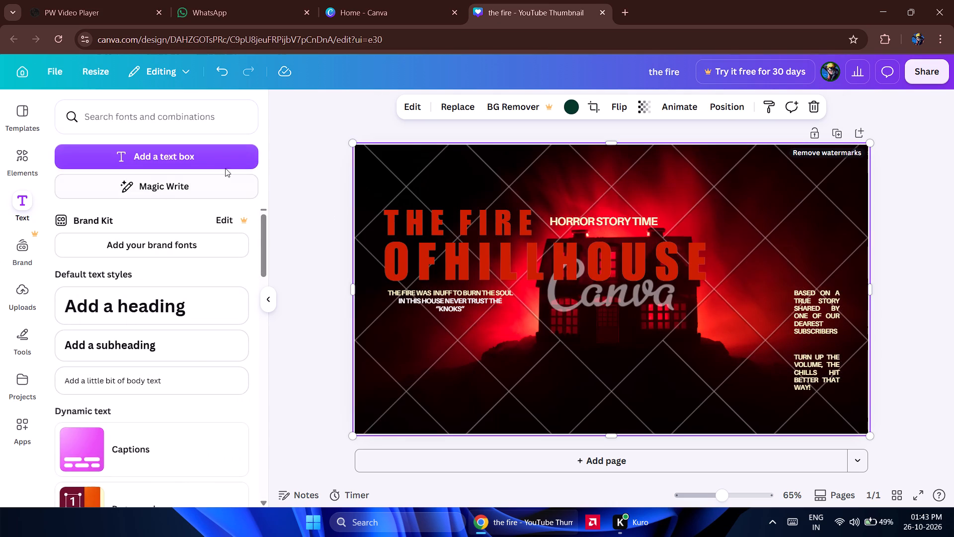
Replace the background image with the photo of dark miniature houses surrounding one bright orange house.
left_click(456, 104)
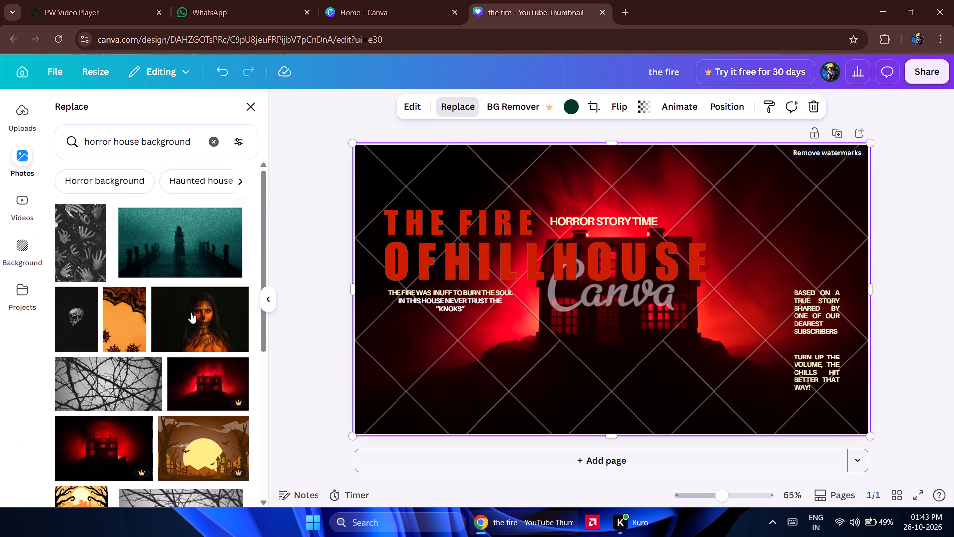
scroll(175, 346, "down", 5)
scroll(116, 367, "down", 1)
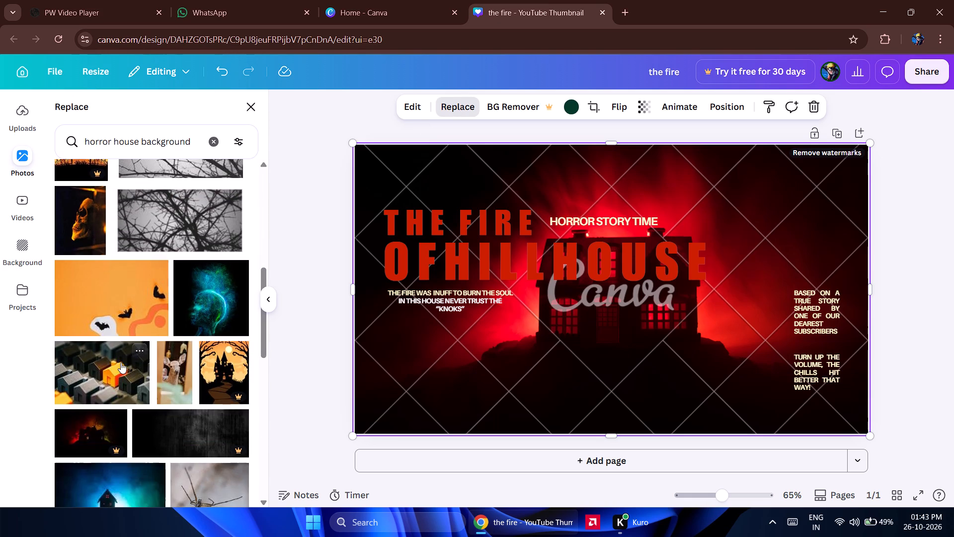
scroll(121, 362, "down", 1)
left_click(105, 313)
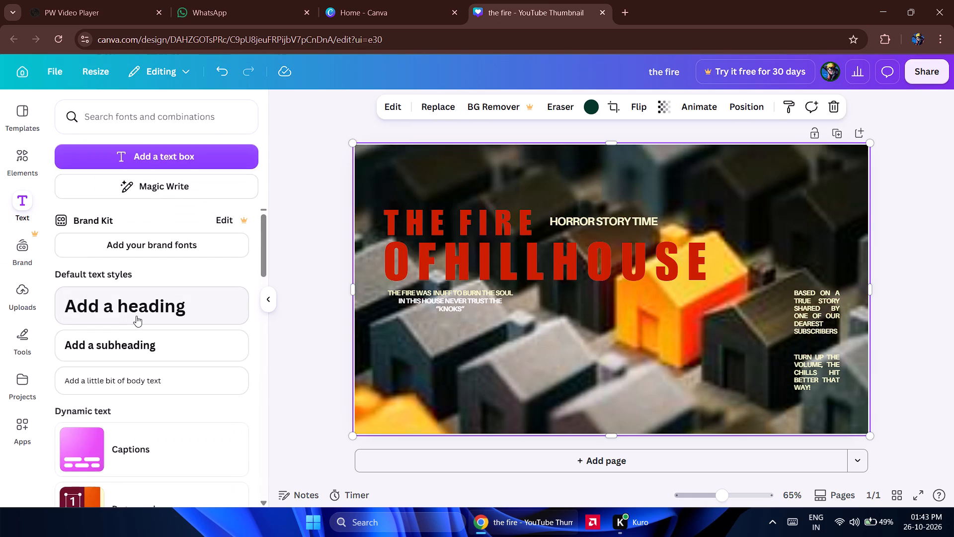
Look through the "horror house background" replacement photos for a more fitting background.
left_click(444, 107)
scroll(58, 334, "down", 5)
scroll(119, 329, "down", 4)
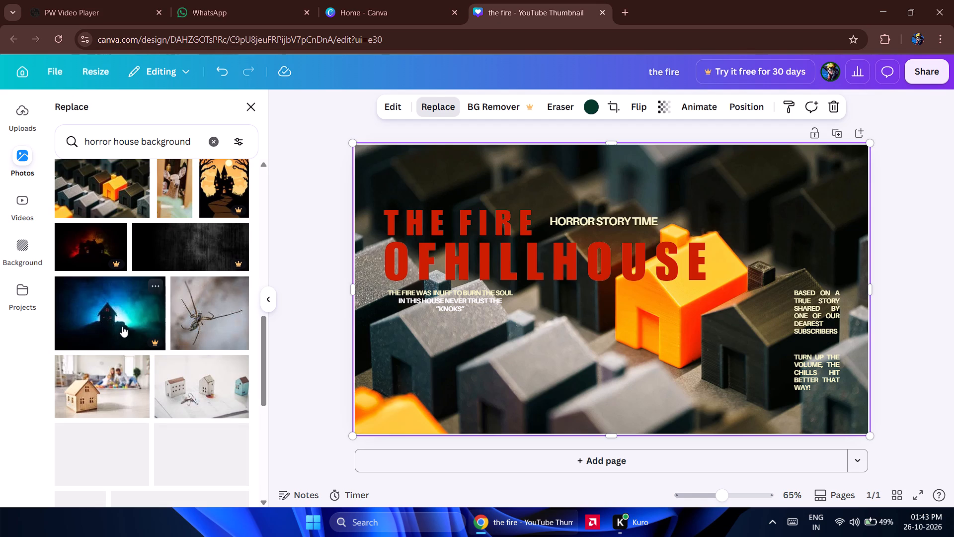
scroll(129, 321, "up", 1)
scroll(129, 321, "down", 2)
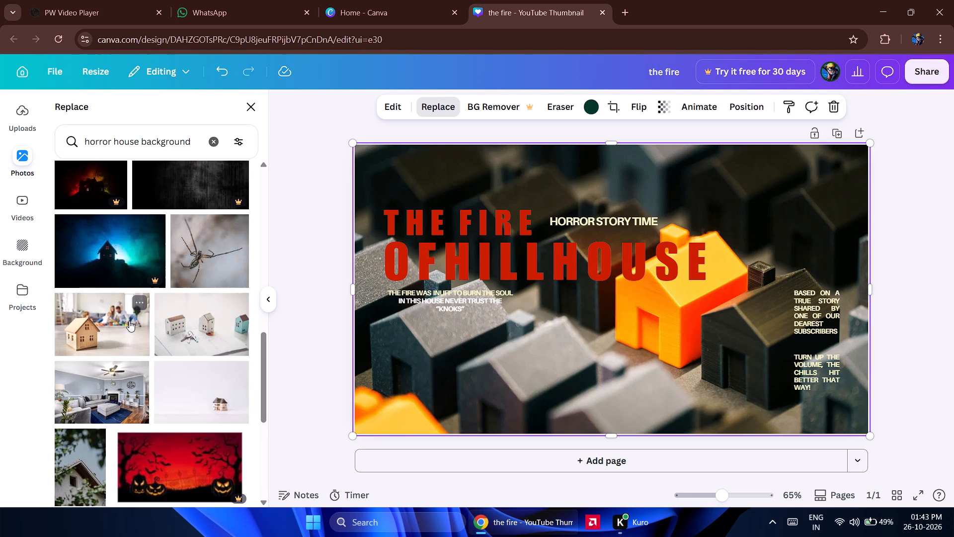
scroll(129, 321, "down", 3)
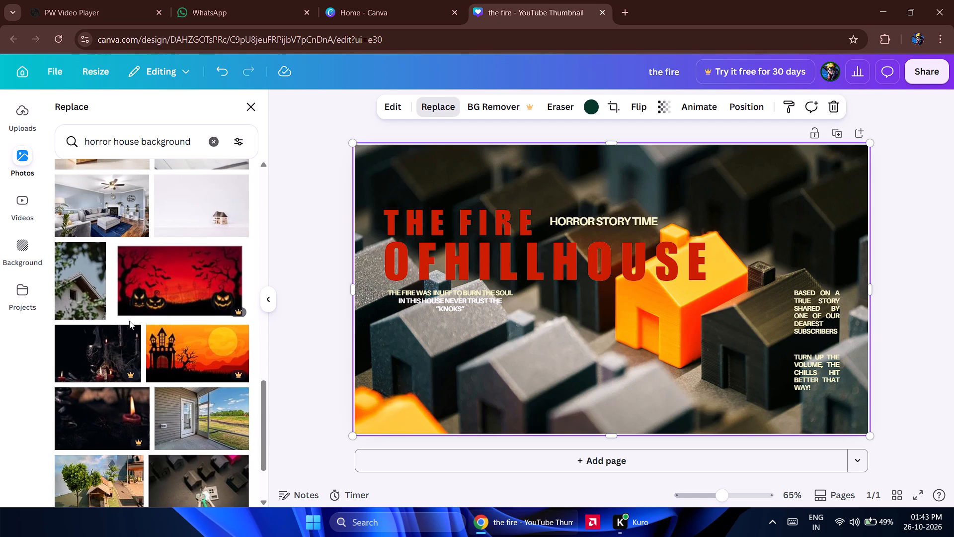
scroll(129, 321, "down", 6)
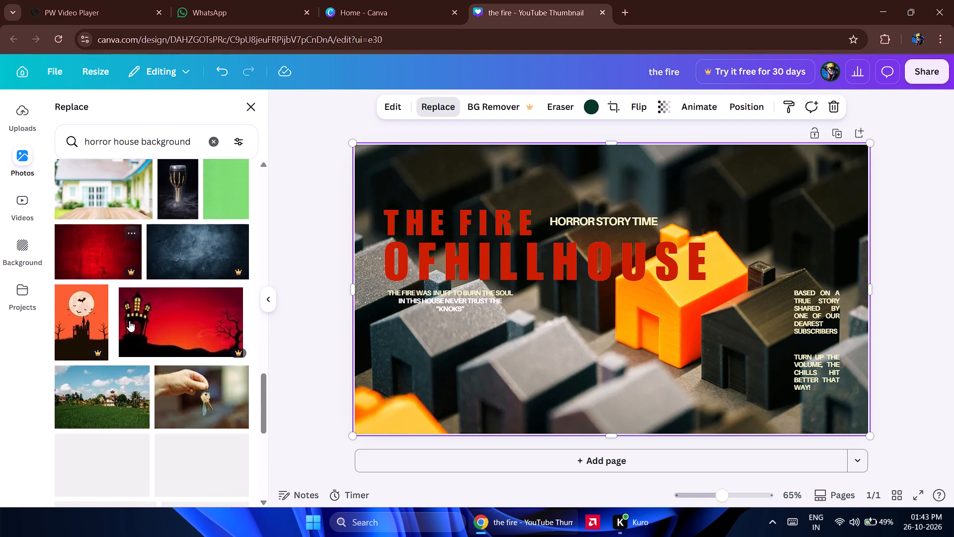
scroll(129, 321, "down", 3)
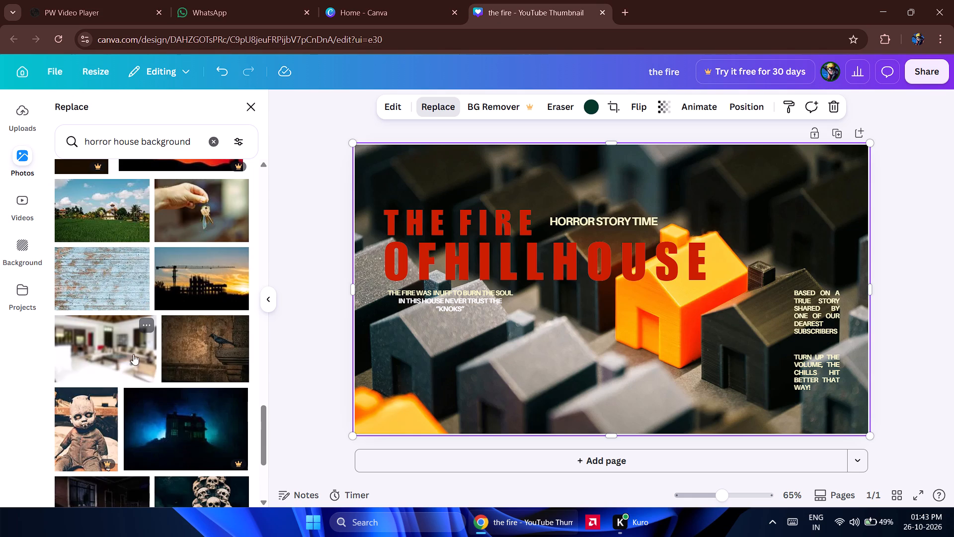
scroll(166, 376, "down", 2)
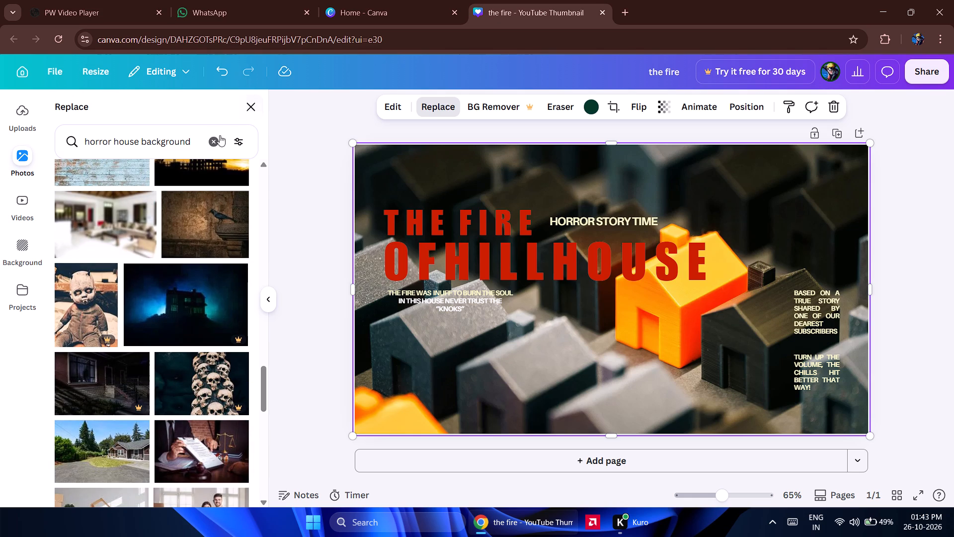
Search the replacement photos for the suggested term "house".
left_click(217, 138)
type("hill h")
key("o")
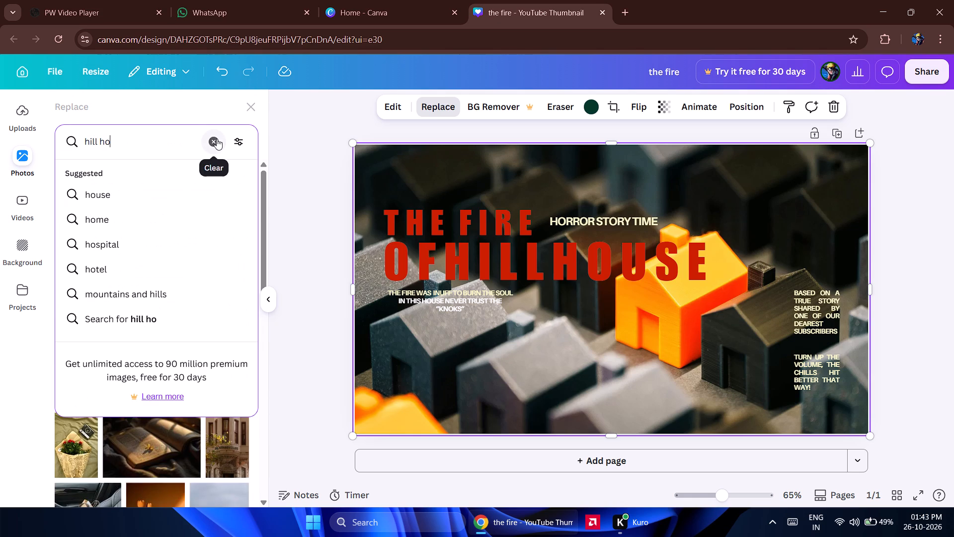
left_click(120, 196)
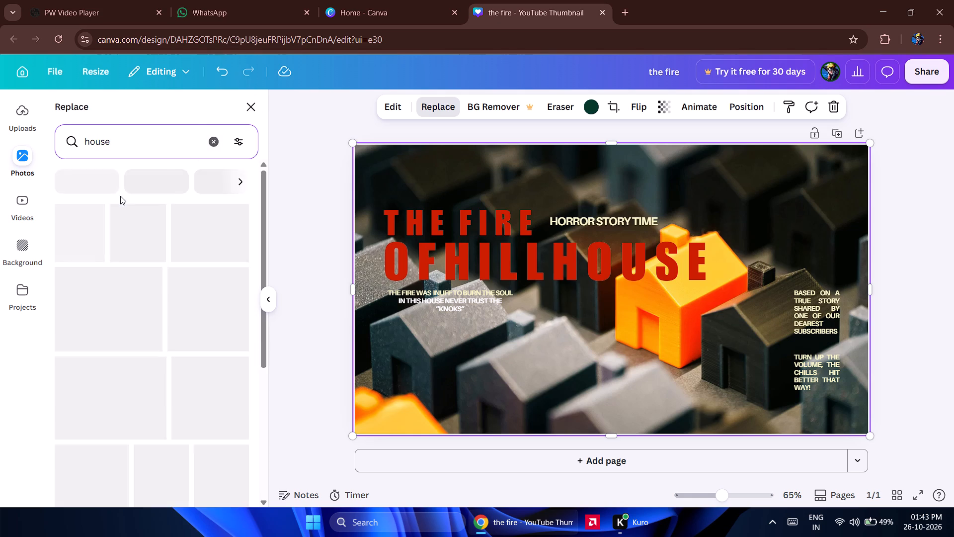
Search the replacement photos for "hill house" and look through the results for a suitable background.
left_click(143, 147)
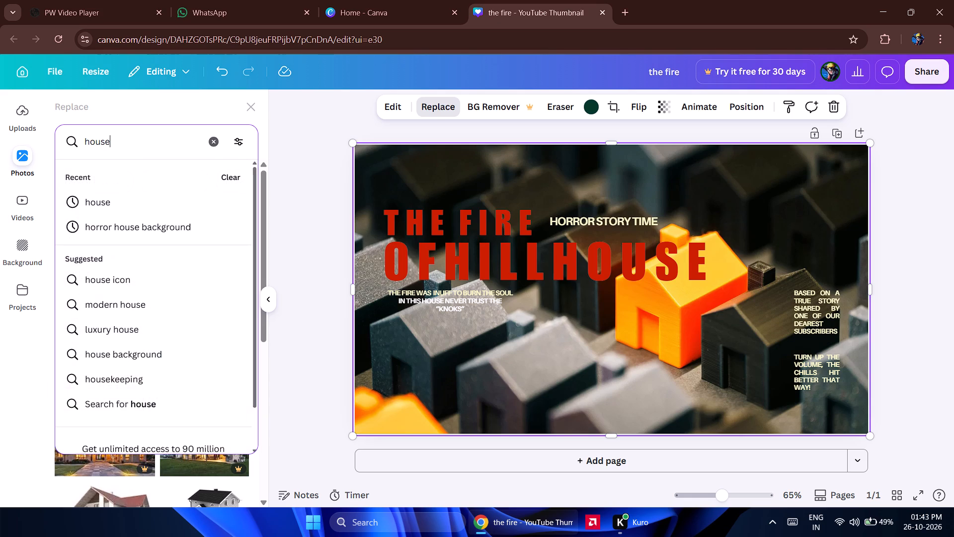
key("Left")
key("Left")
key("Left")
key("Left")
key("Left")
key("Left")
key("Left")
key("Left")
key("Left")
key("Left")
key("Left")
key("Left")
key("Left")
key("Left")
key("Left")
key("Left")
key("Left")
type("hil")
key("space")
key("Return")
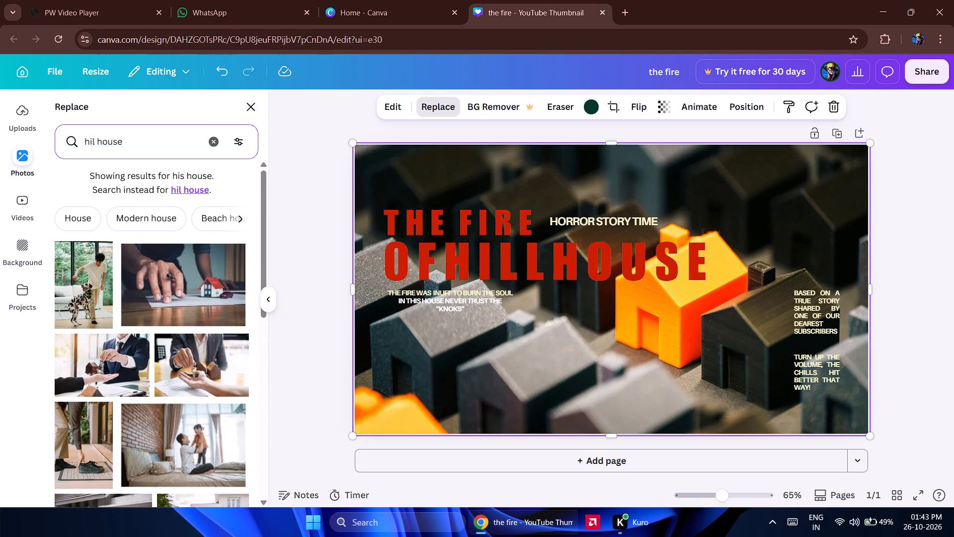
left_click(93, 145)
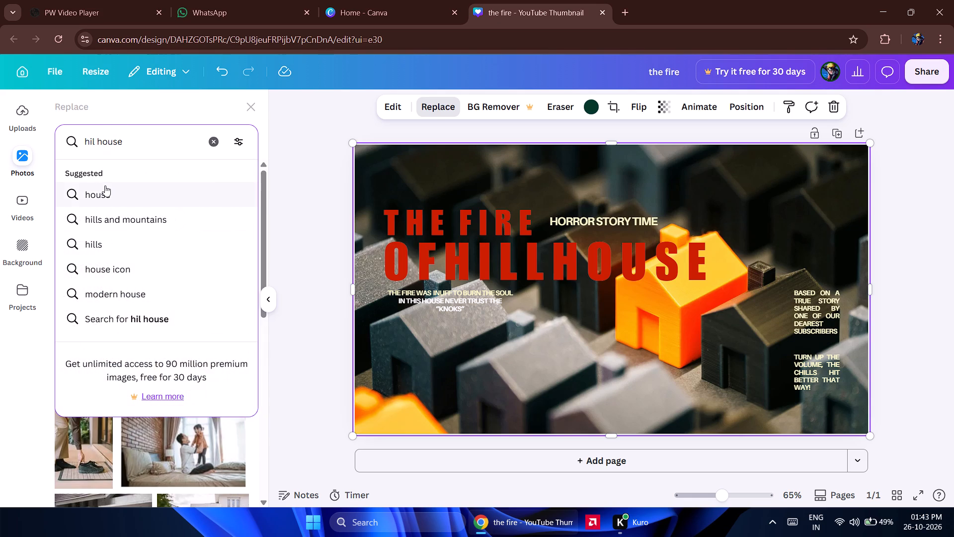
key("Right")
key("l")
key("Return")
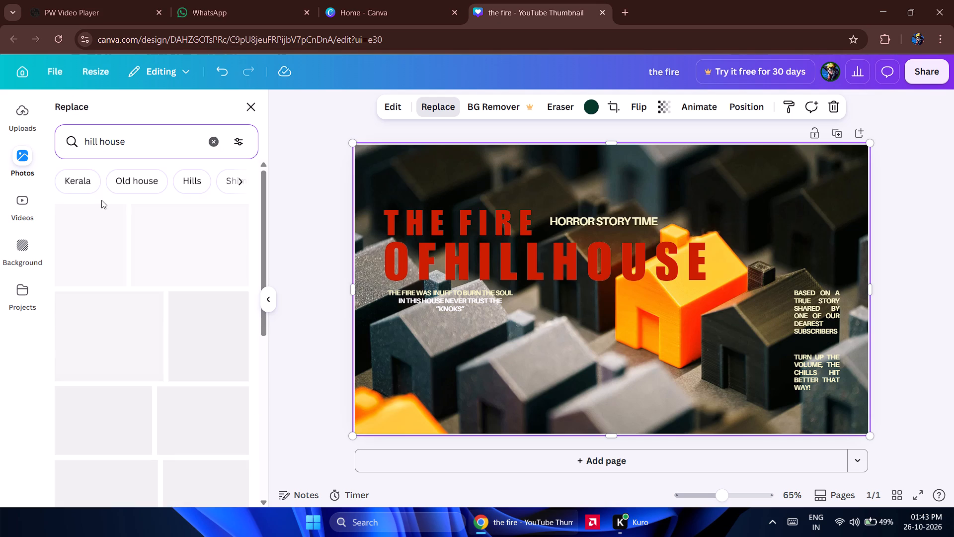
scroll(160, 300, "down", 4)
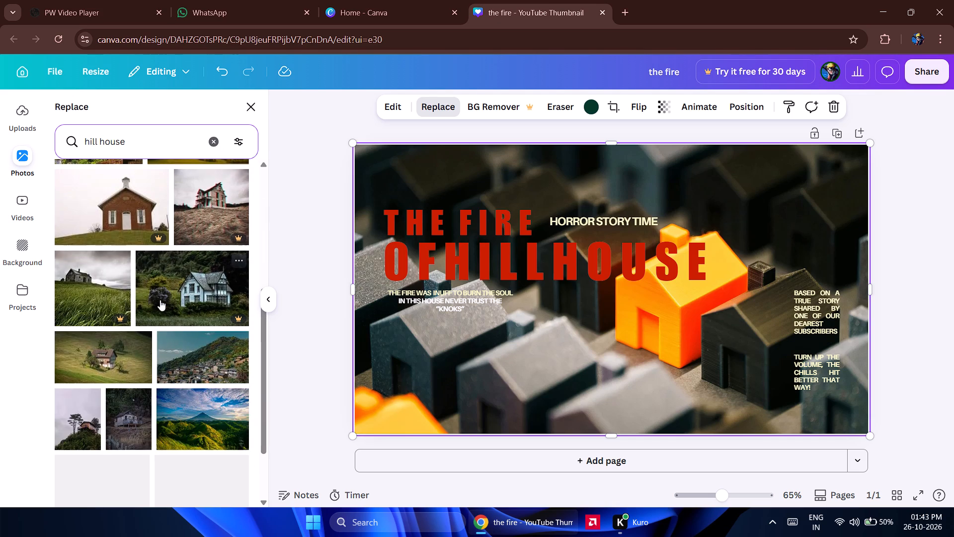
scroll(160, 300, "down", 11)
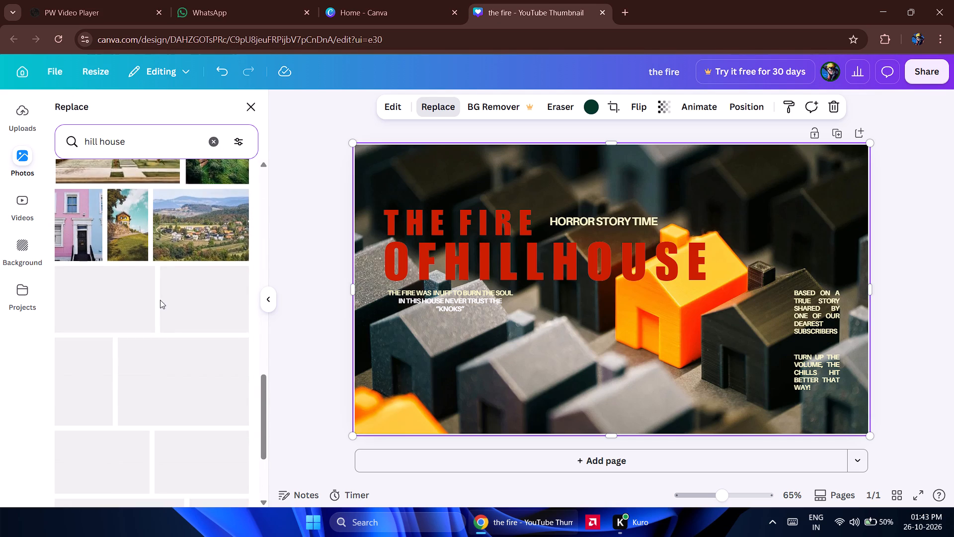
Refine the replacement photo search to "hill house dark".
left_click(149, 140)
key("space")
type("dark")
key("Return")
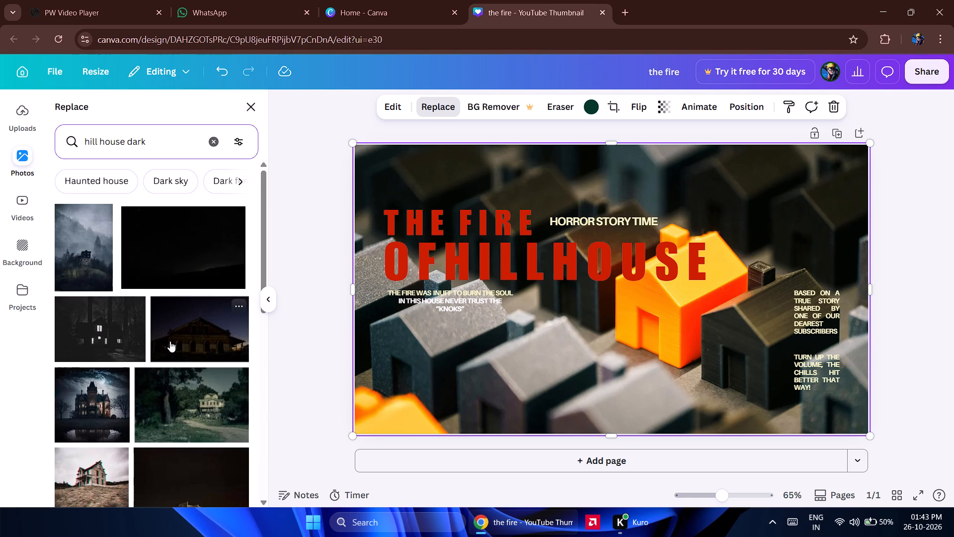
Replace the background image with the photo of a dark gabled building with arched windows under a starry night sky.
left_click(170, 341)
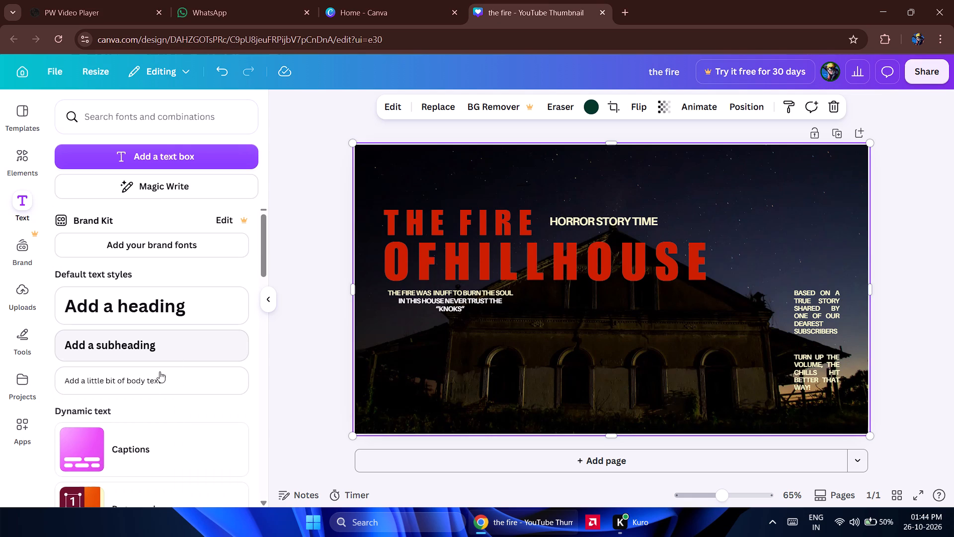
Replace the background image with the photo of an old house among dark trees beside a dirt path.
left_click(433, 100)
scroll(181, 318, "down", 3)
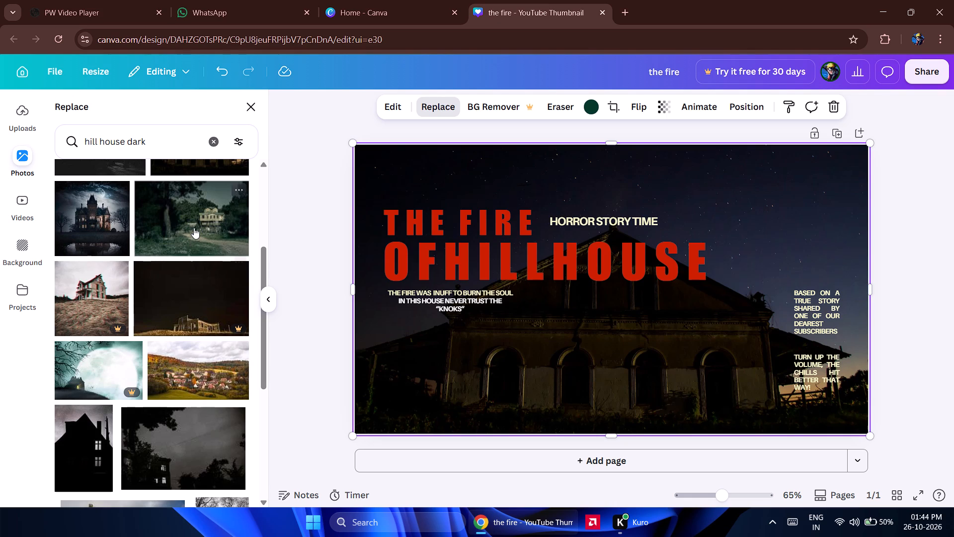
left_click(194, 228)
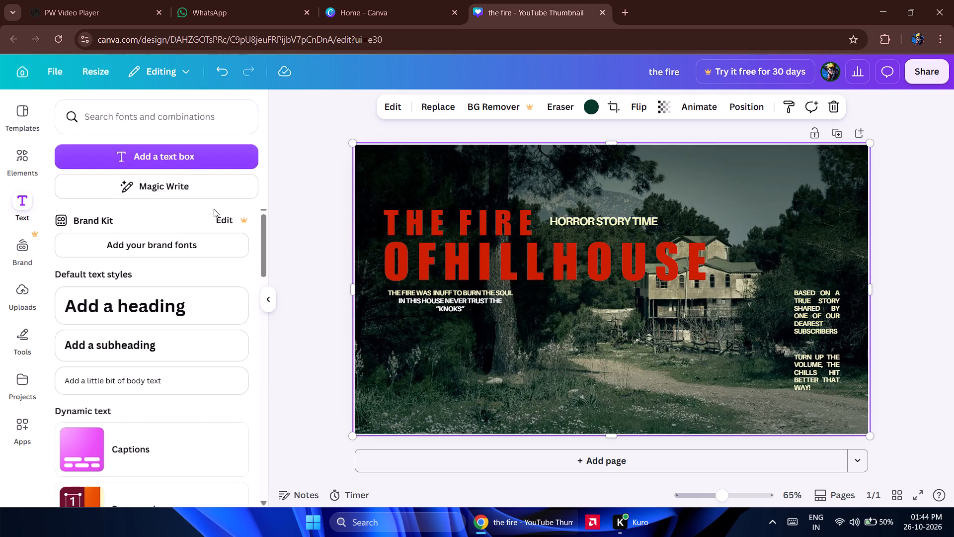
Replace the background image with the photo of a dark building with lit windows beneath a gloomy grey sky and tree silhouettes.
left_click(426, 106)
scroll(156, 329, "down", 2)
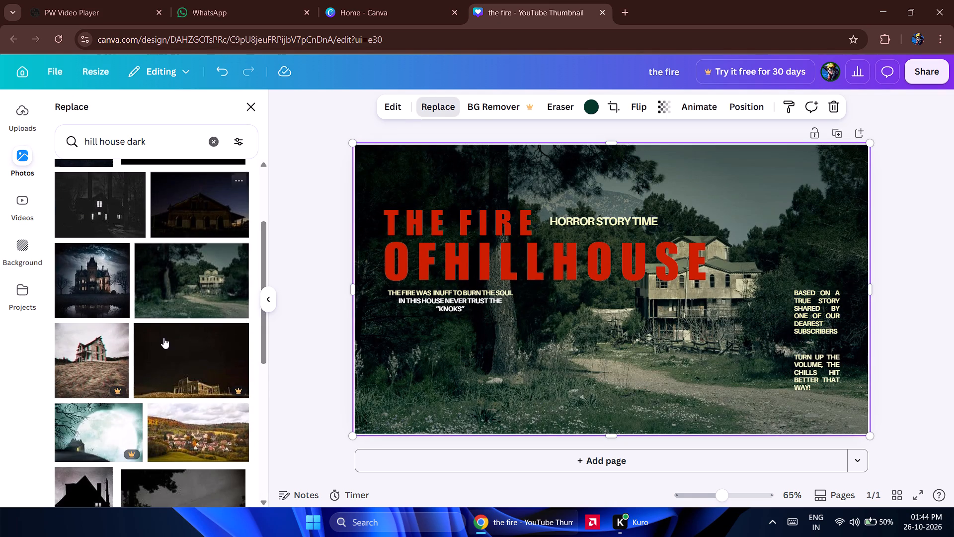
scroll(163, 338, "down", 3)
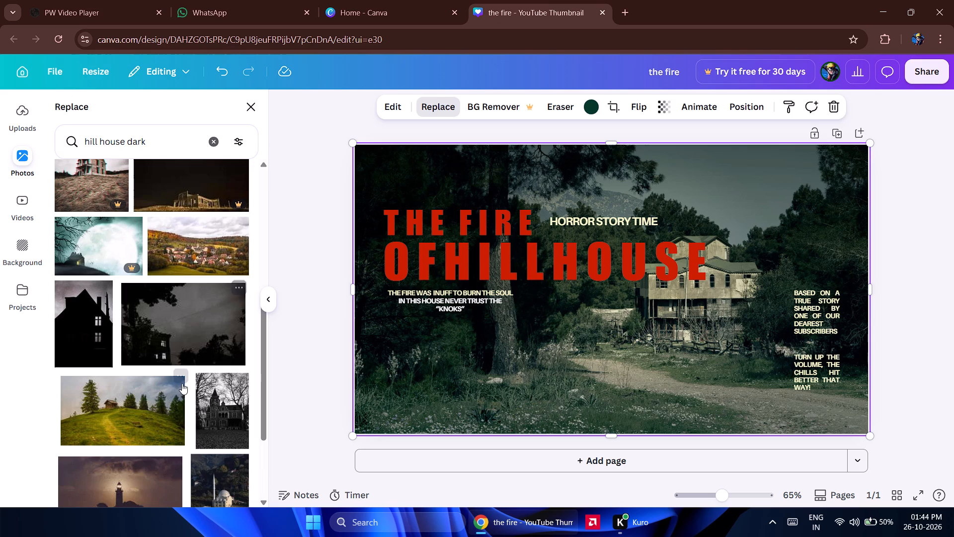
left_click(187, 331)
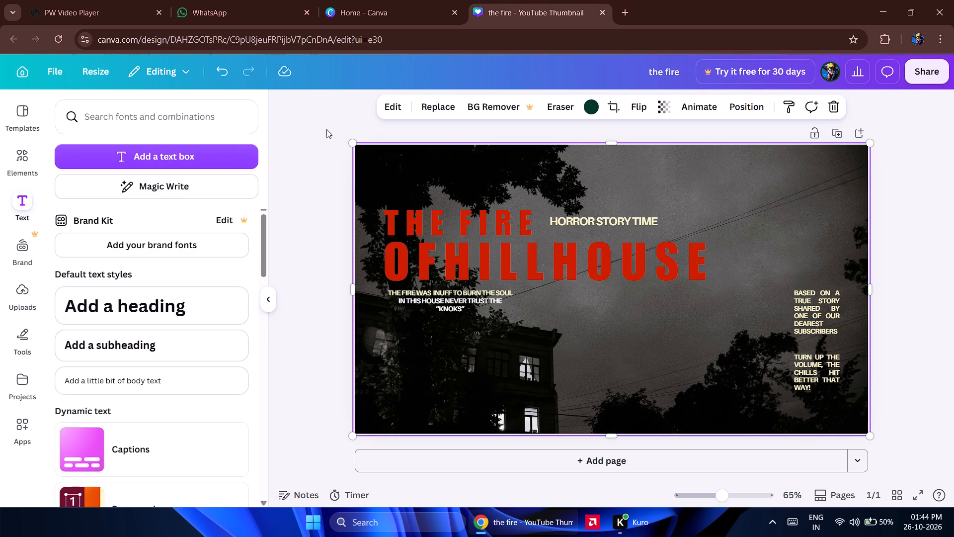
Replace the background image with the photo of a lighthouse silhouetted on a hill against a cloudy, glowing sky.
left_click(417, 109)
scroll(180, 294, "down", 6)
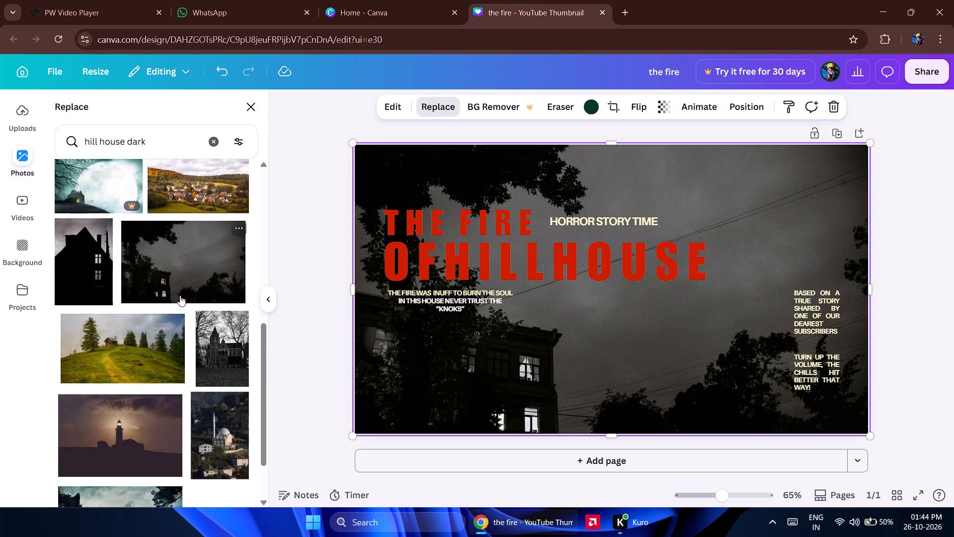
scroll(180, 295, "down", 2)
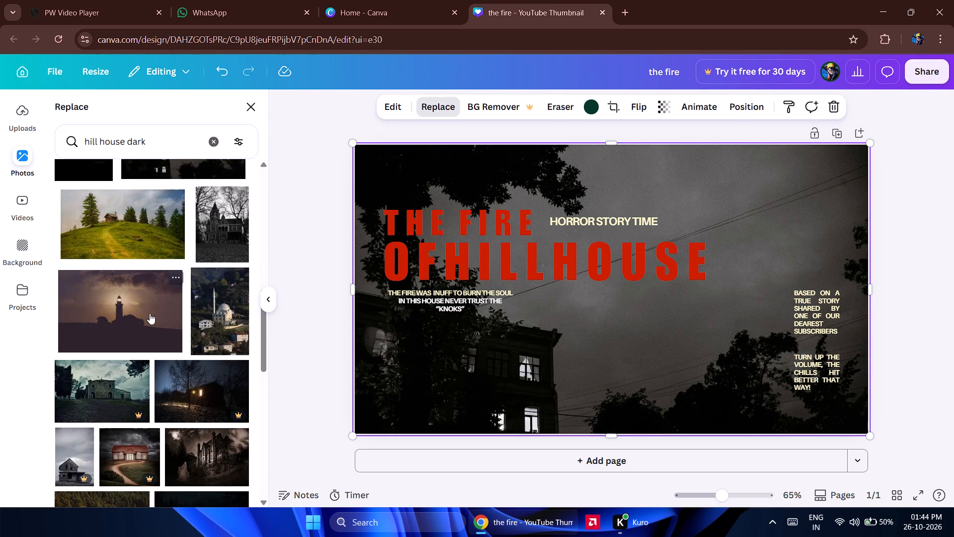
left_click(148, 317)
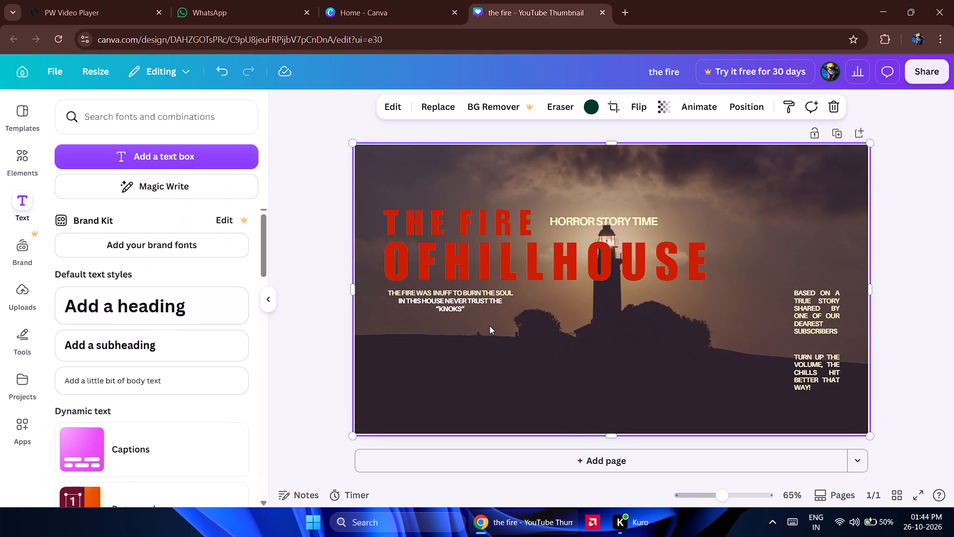
Replace the background image with the photo of an old stone house on a grassy slope below misty dark mountains.
left_click(443, 109)
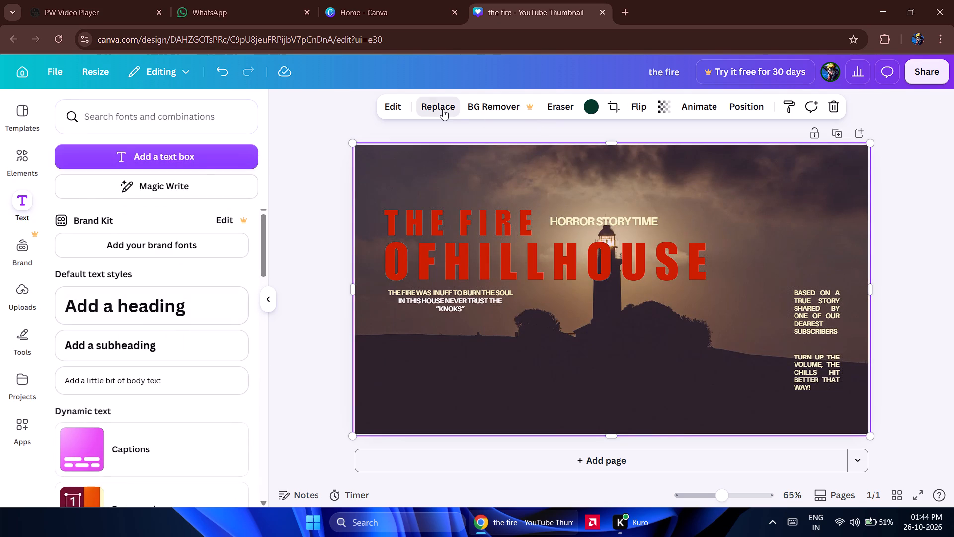
scroll(160, 356, "down", 3)
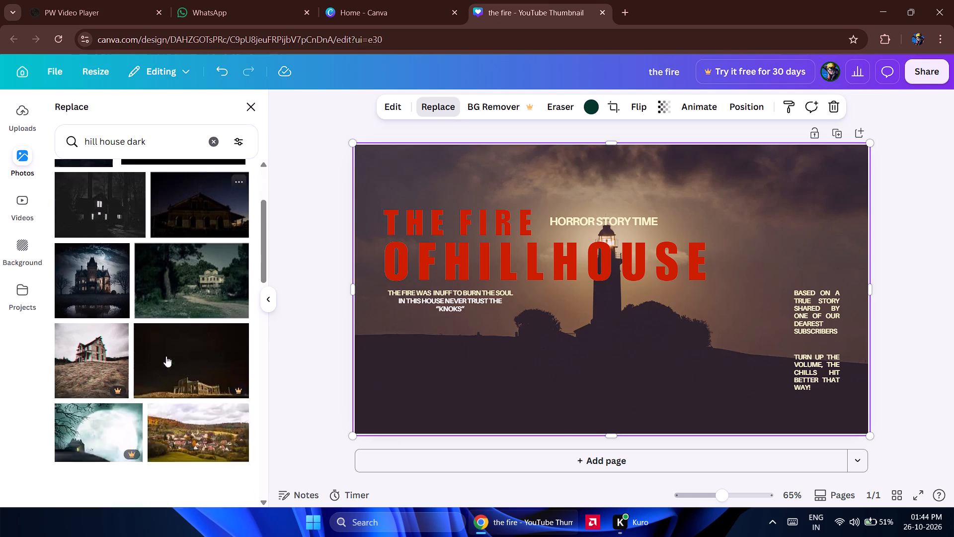
scroll(166, 356, "down", 7)
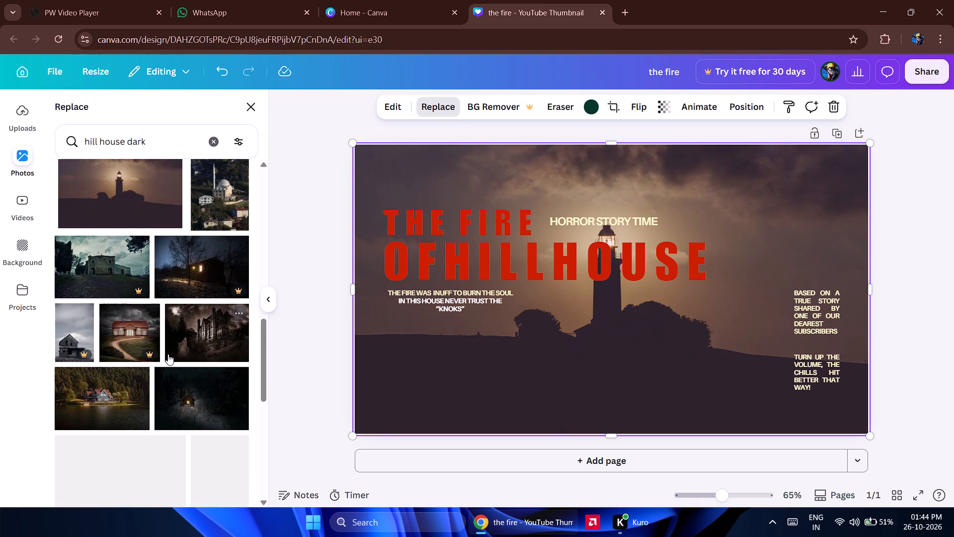
scroll(168, 354, "down", 2)
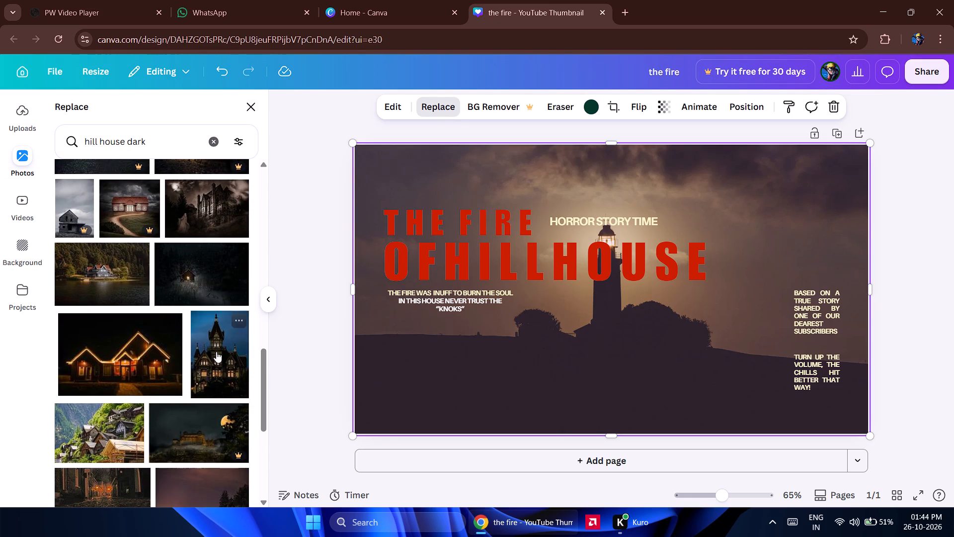
scroll(216, 352, "down", 5)
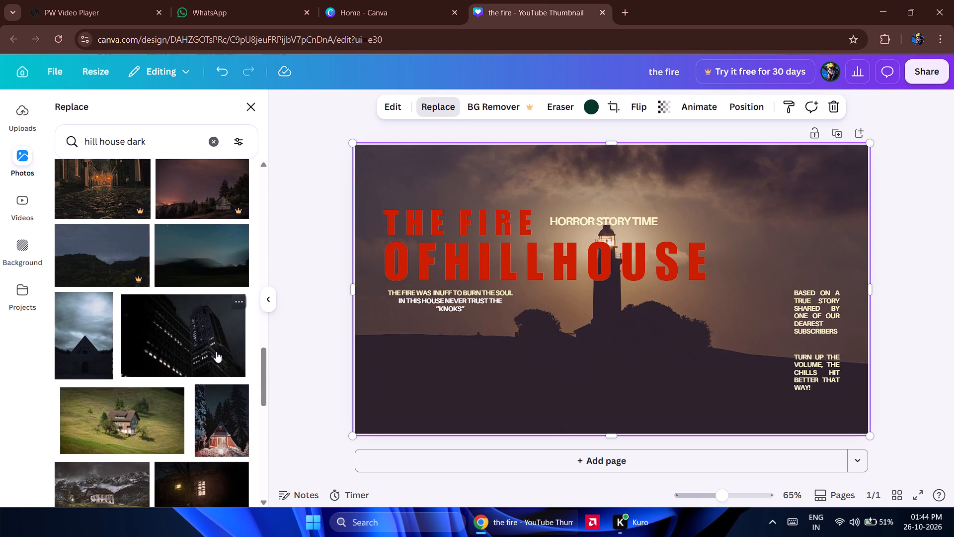
scroll(216, 352, "down", 3)
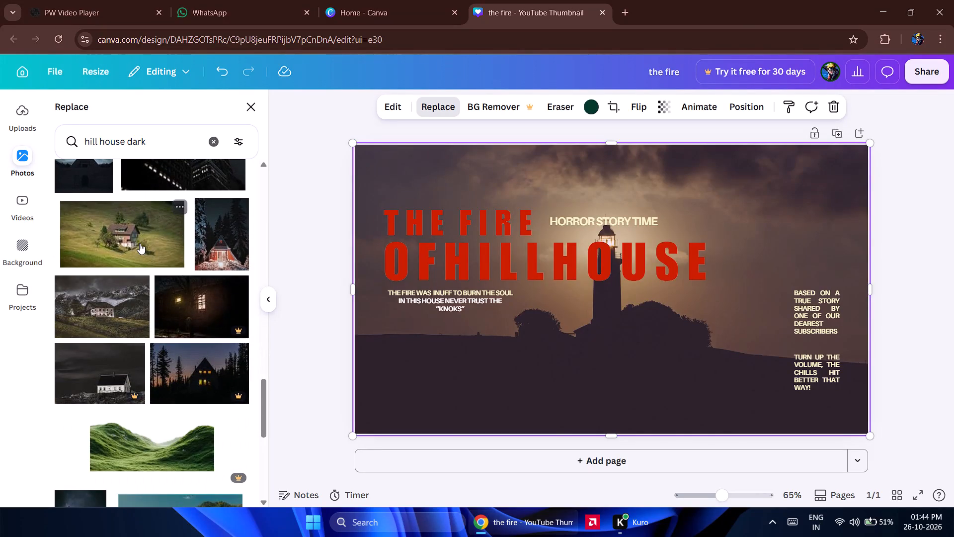
left_click(123, 301)
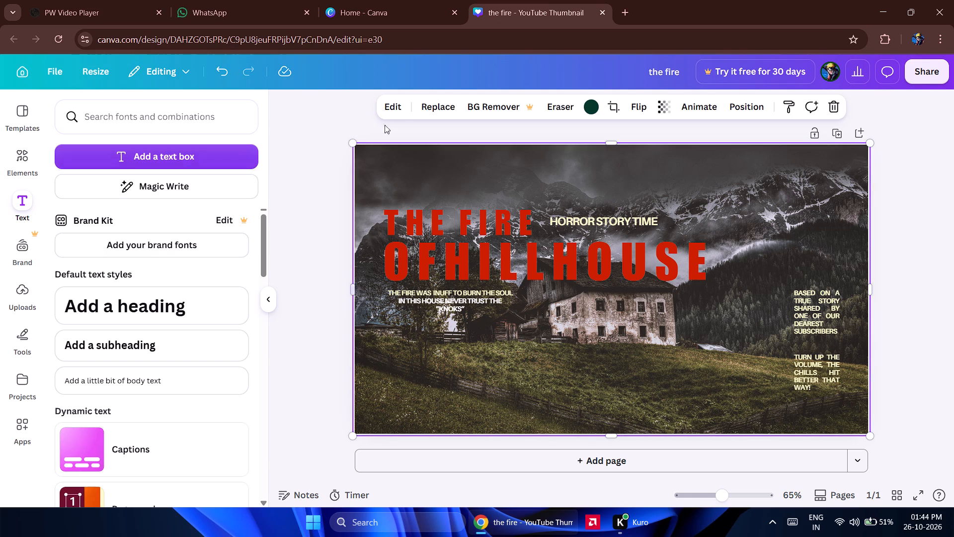
Replace the background image with the "hill house dark" result showing a black-and-white house with lit windows among dark trees.
left_click(427, 101)
scroll(164, 284, "down", 5)
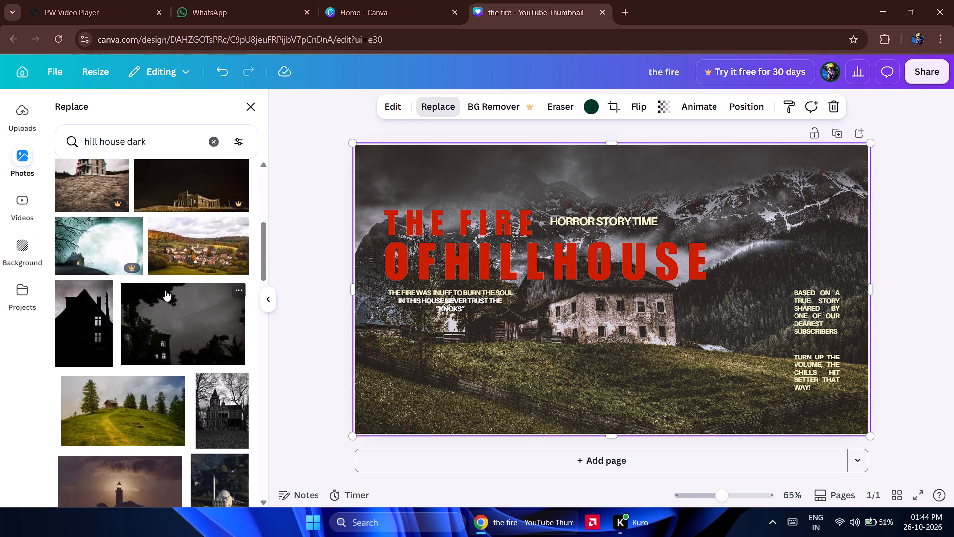
scroll(166, 291, "down", 8)
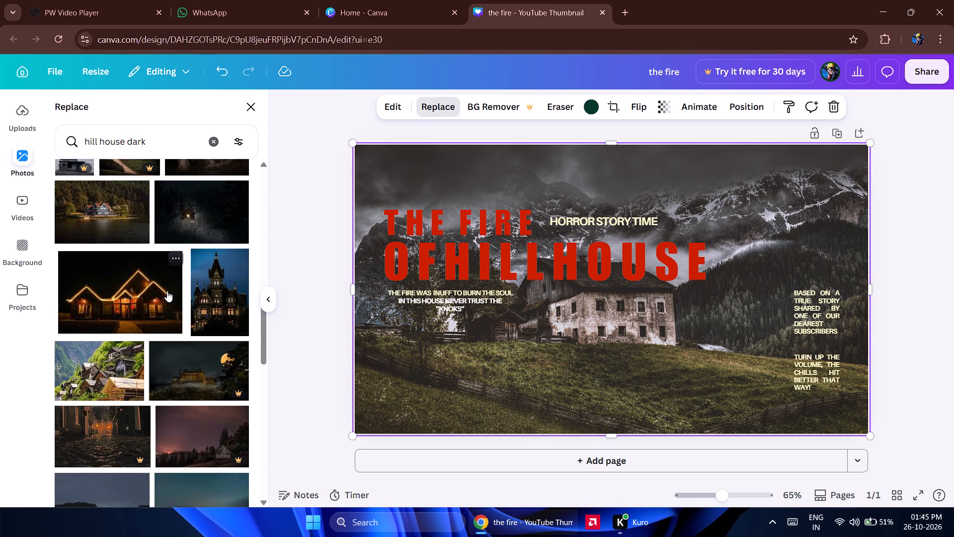
scroll(167, 291, "up", 1)
scroll(167, 291, "down", 8)
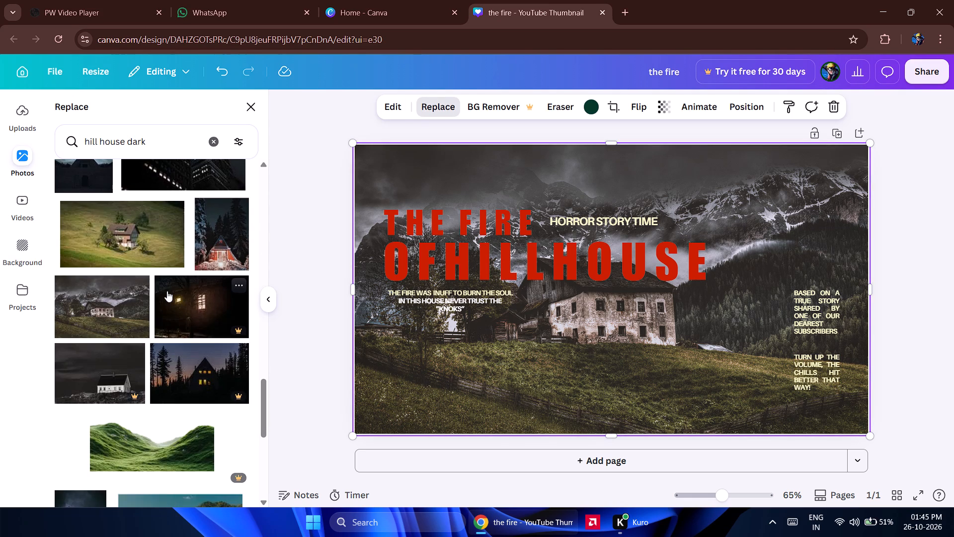
scroll(167, 291, "down", 2)
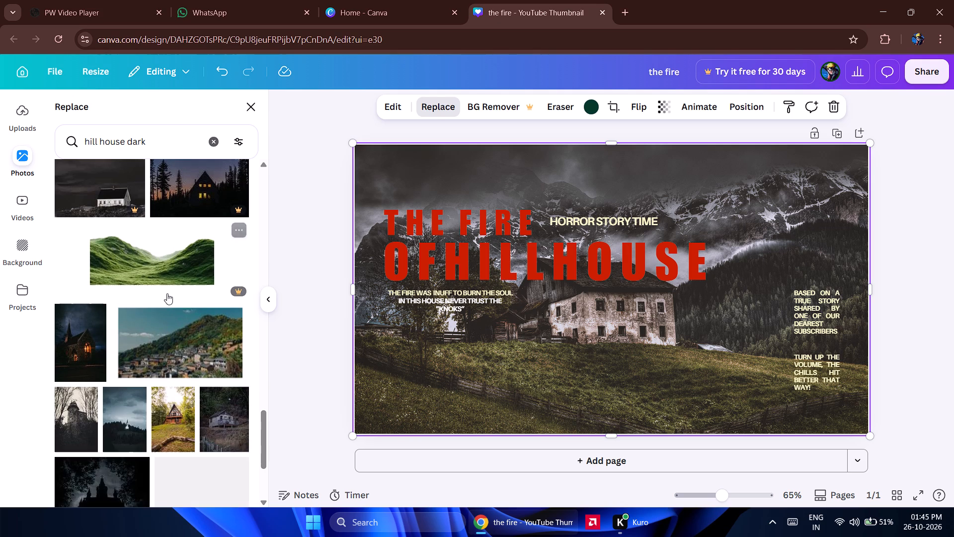
scroll(167, 293, "down", 6)
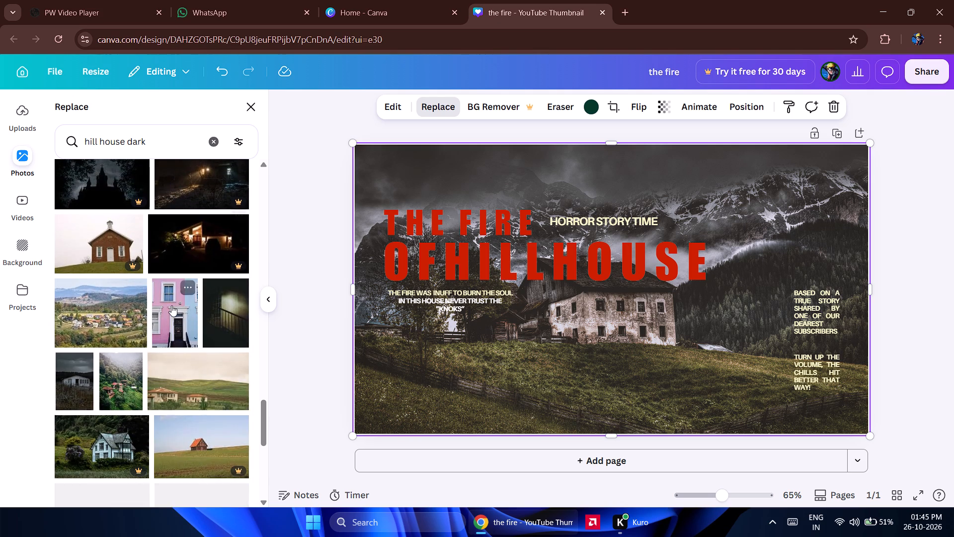
scroll(171, 305, "down", 3)
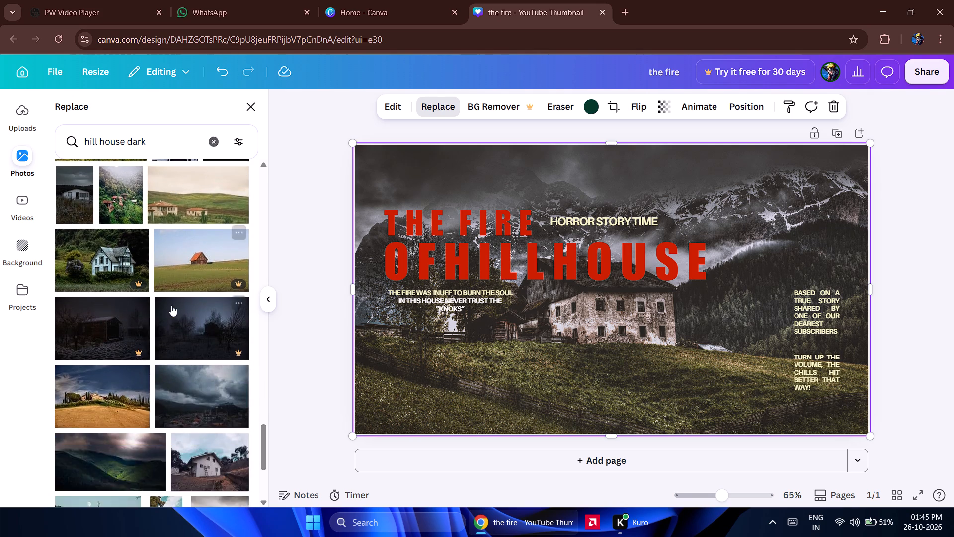
scroll(171, 305, "down", 4)
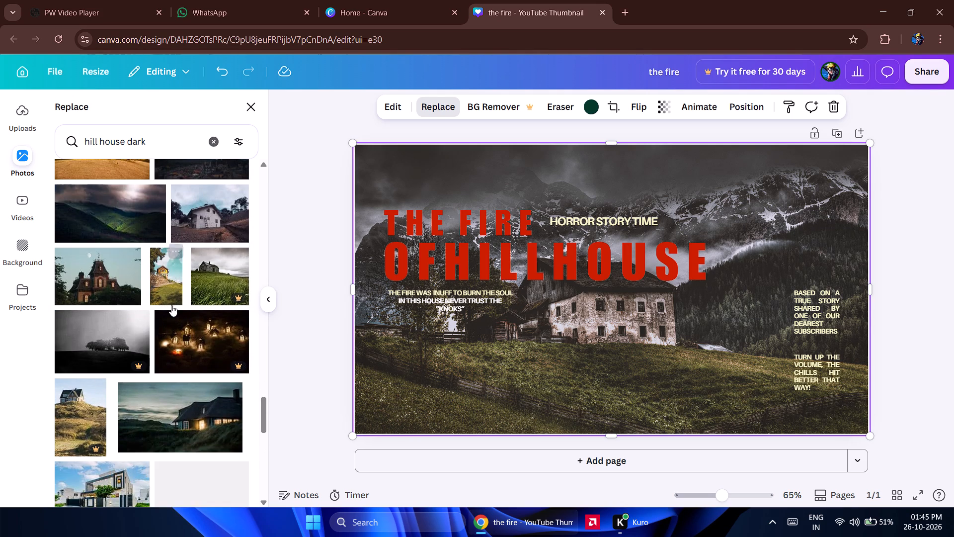
scroll(171, 305, "down", 2)
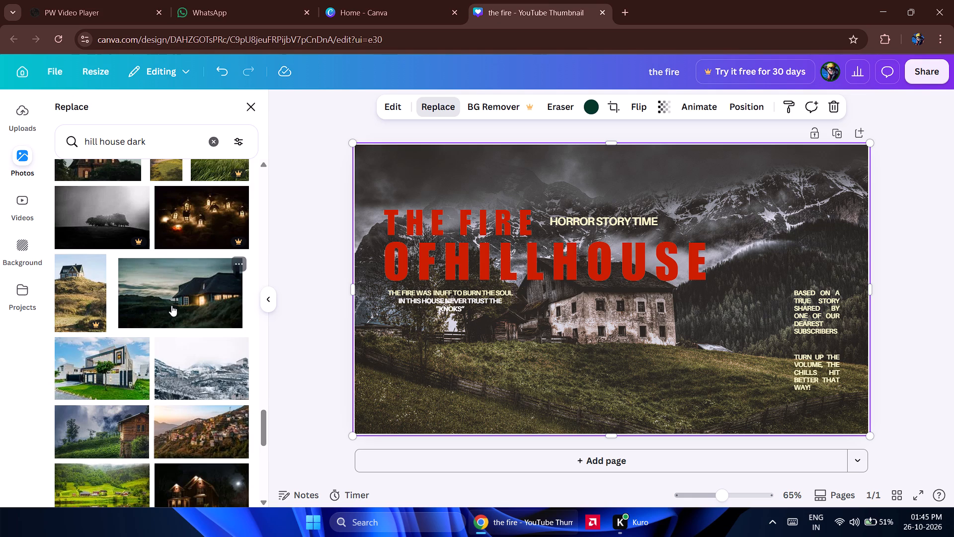
scroll(171, 305, "down", 4)
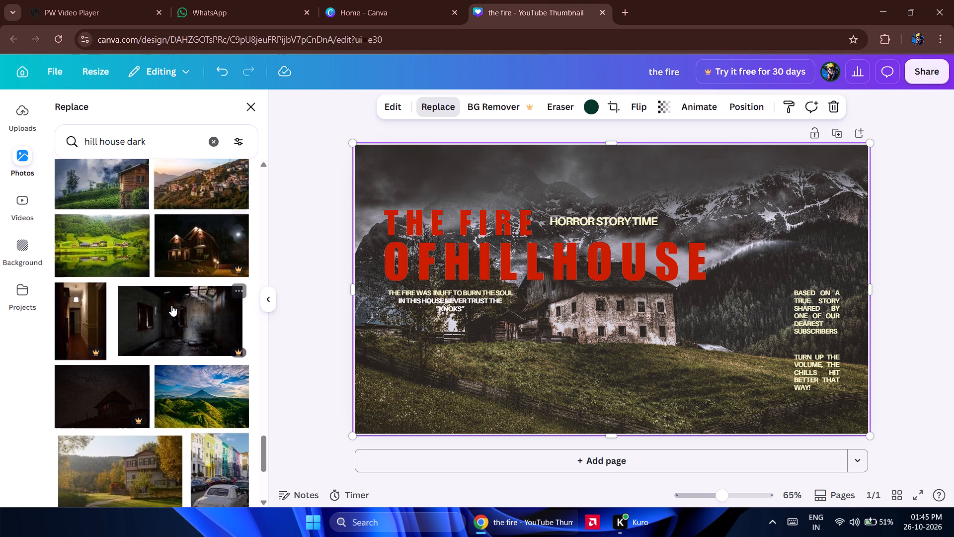
scroll(171, 305, "down", 2)
scroll(171, 305, "up", 20)
scroll(171, 305, "up", 5)
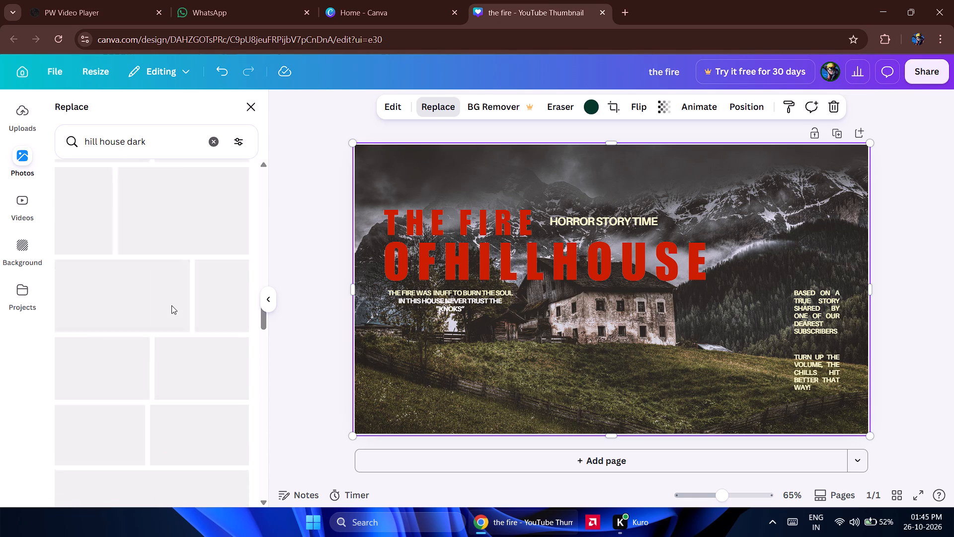
scroll(171, 305, "up", 20)
scroll(171, 305, "up", 7)
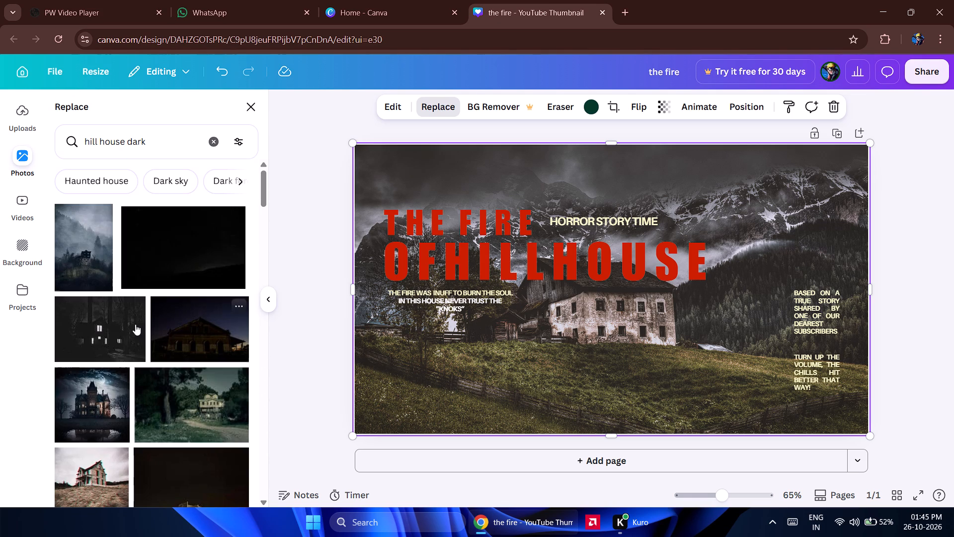
left_click(99, 331)
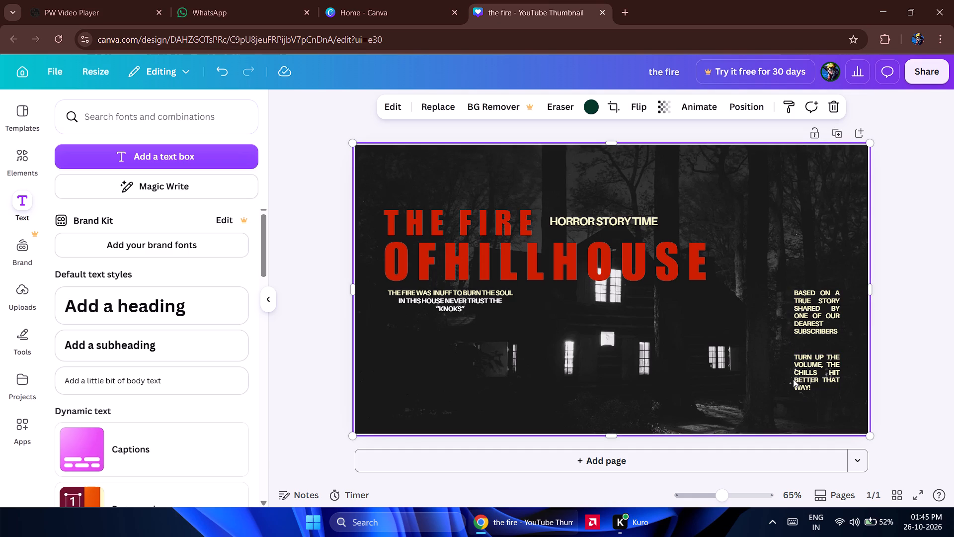
Replace the "Based on a true story shared by one of our dearest subscribers" text with "based on true & horiffying".
left_click(809, 315)
double_click(817, 308)
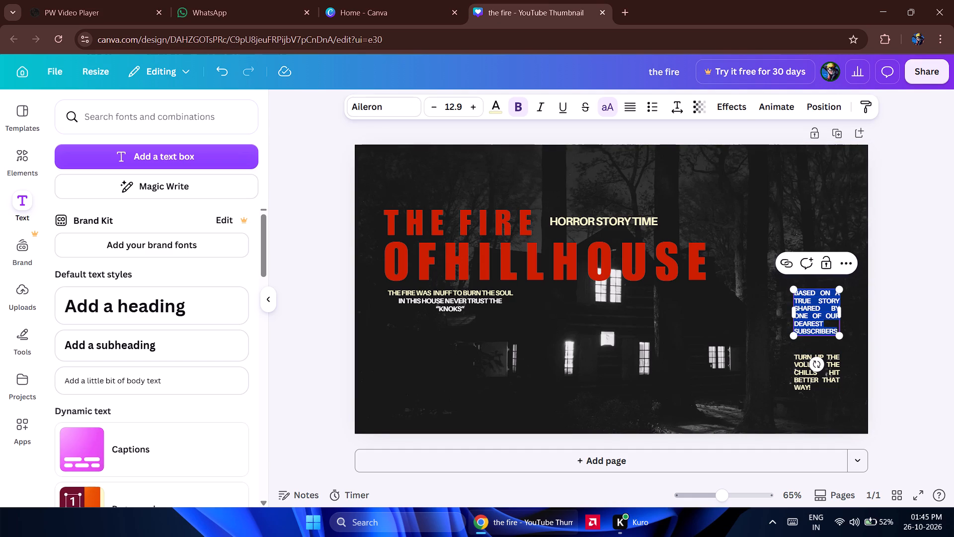
left_click(826, 331)
left_click_drag(835, 330, 818, 330)
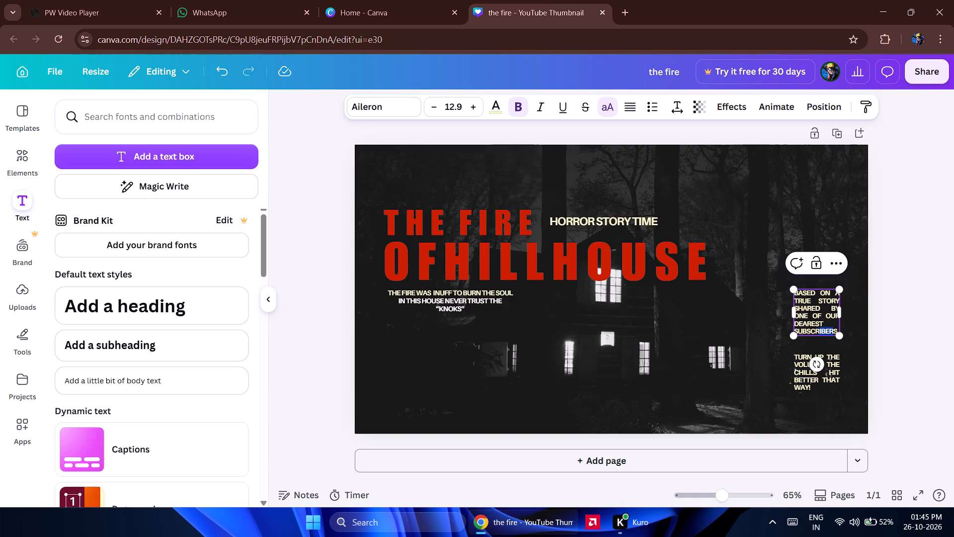
left_click_drag(818, 330, 825, 330)
left_click_drag(837, 329, 814, 329)
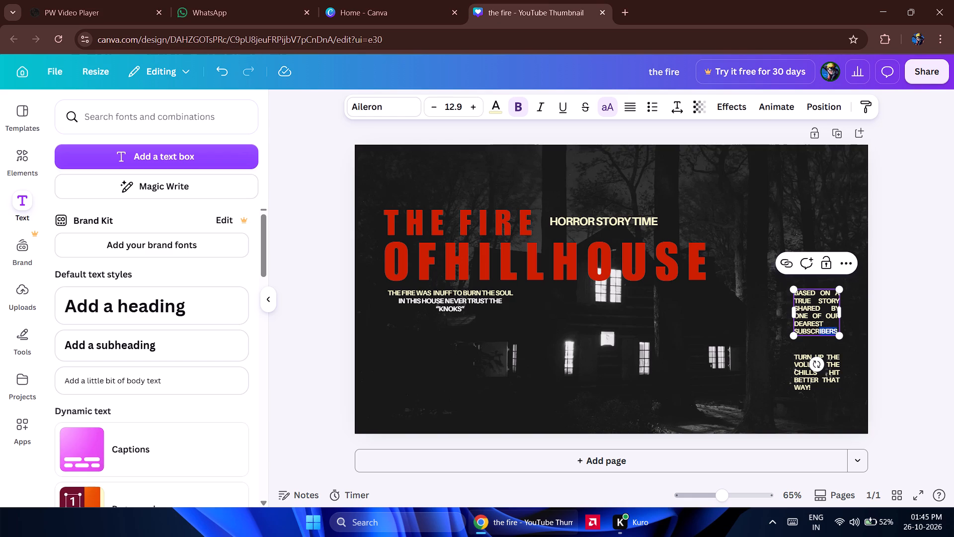
left_click_drag(814, 329, 795, 318)
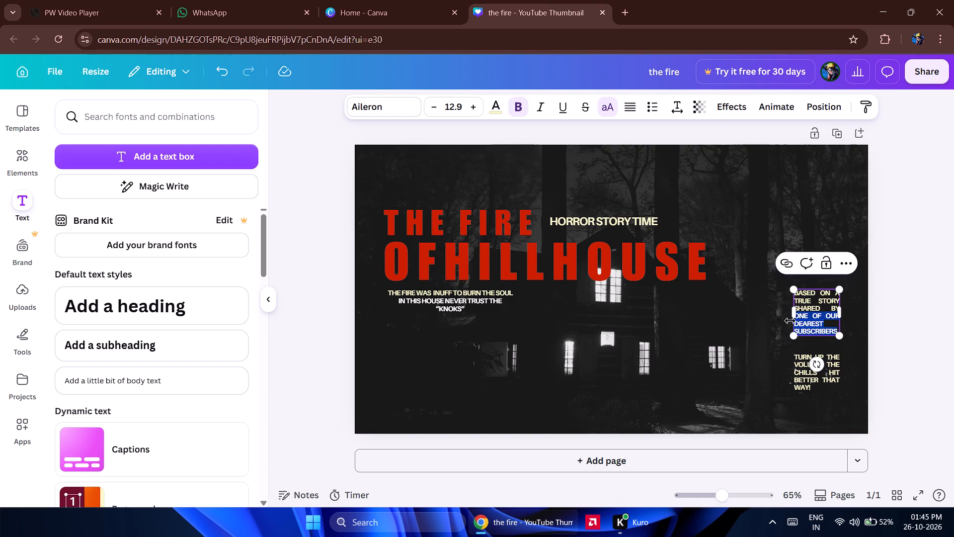
left_click(810, 301)
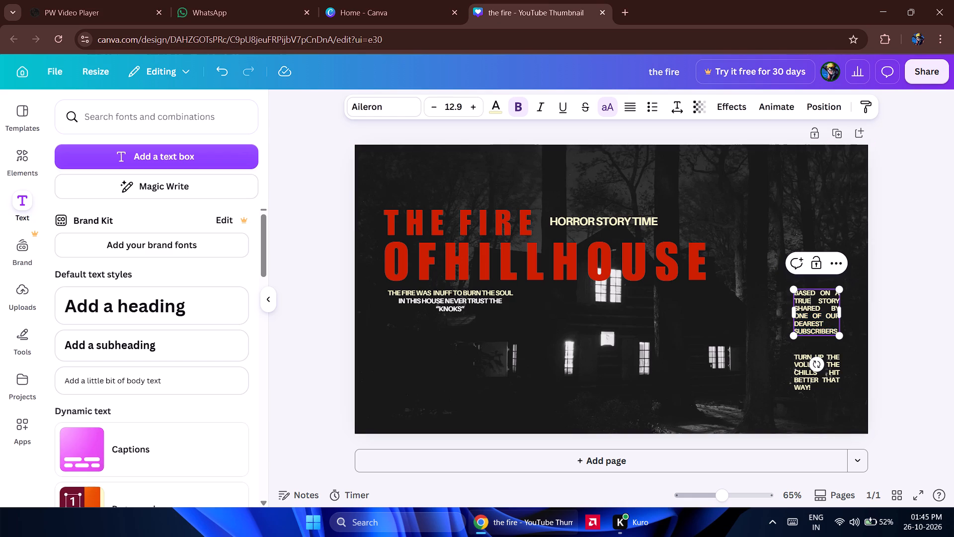
double_click(810, 301)
double_click(810, 301)
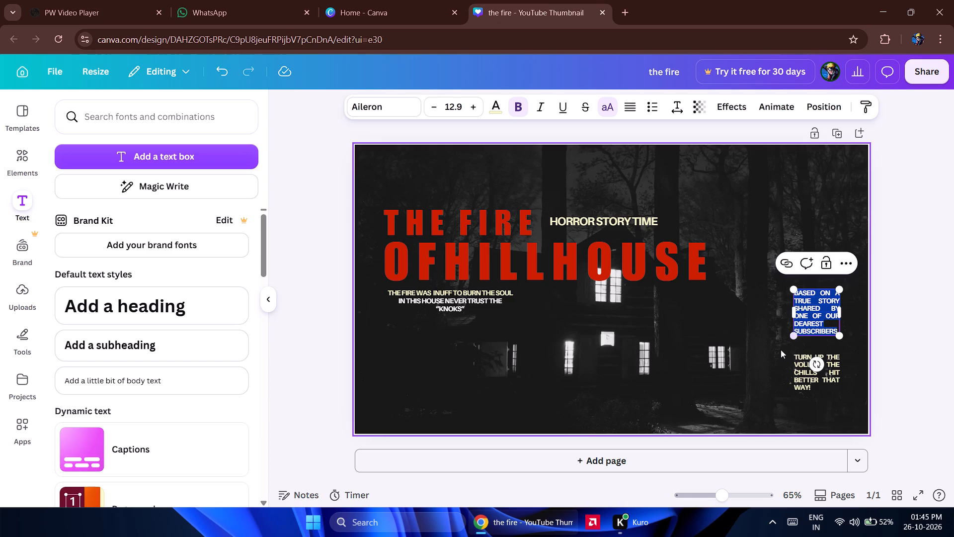
key("BackSpace")
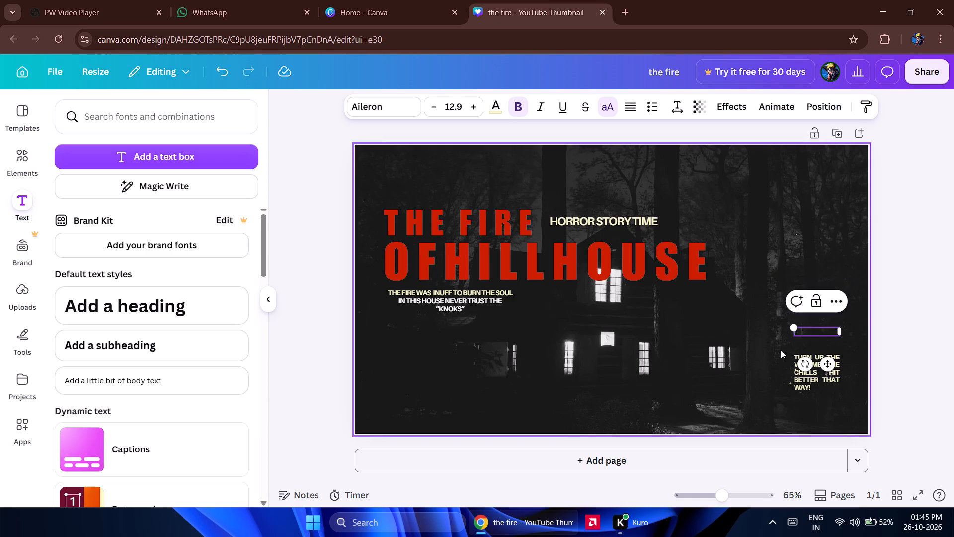
type("bas")
type("ed on t")
type("rue")
key("space")
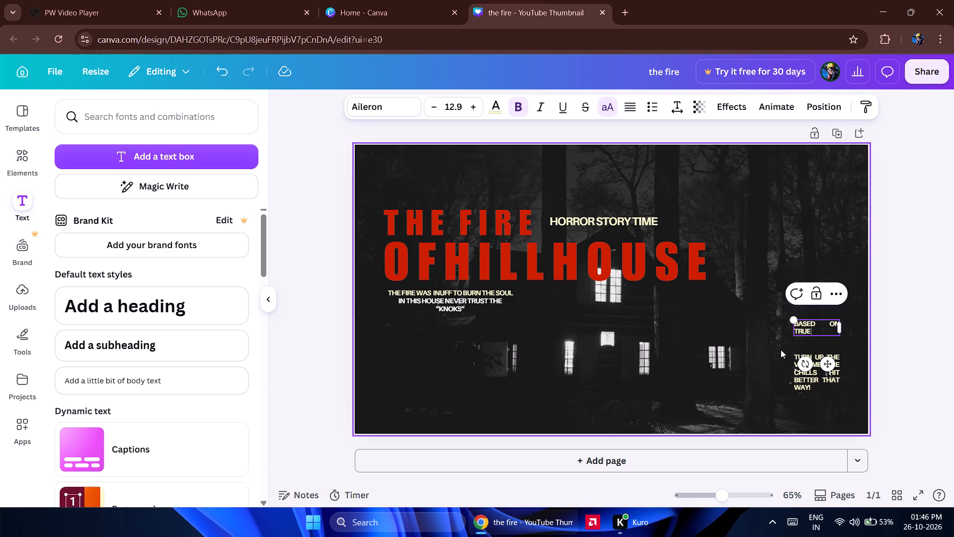
type("&")
key("space")
key("Left")
key("Left")
key("space")
key("Right")
key("Right")
key("Right")
key("space")
type("hori")
type("ffying")
key("space")
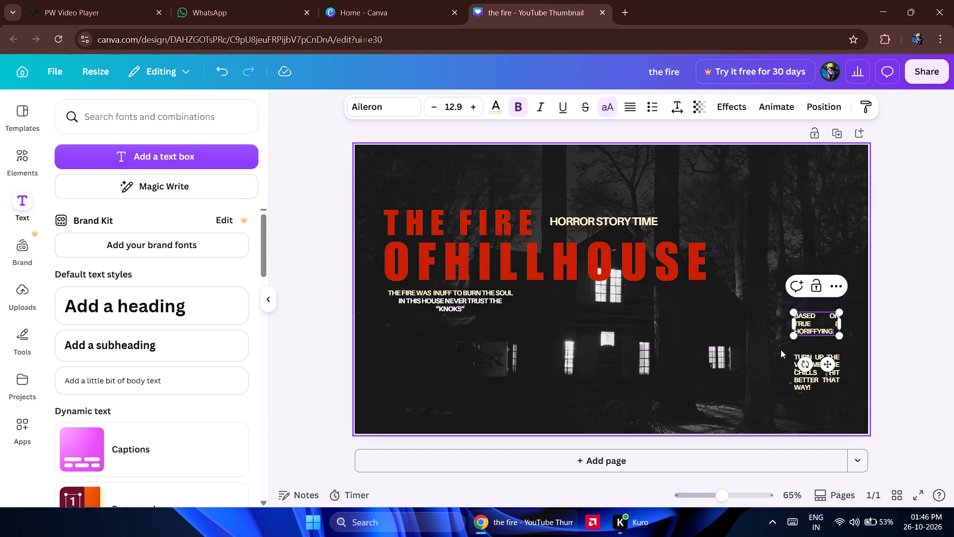
Correct the spelling of the last word in the "Based on true" tagline to "HORRIFYING".
key("Left")
key("Left")
key("Left")
key("Left")
key("Left")
key("Left")
key("Left")
key("r")
key("Right")
key("Left")
key("Left")
key("Left")
key("Right")
key("BackSpace")
key("Right")
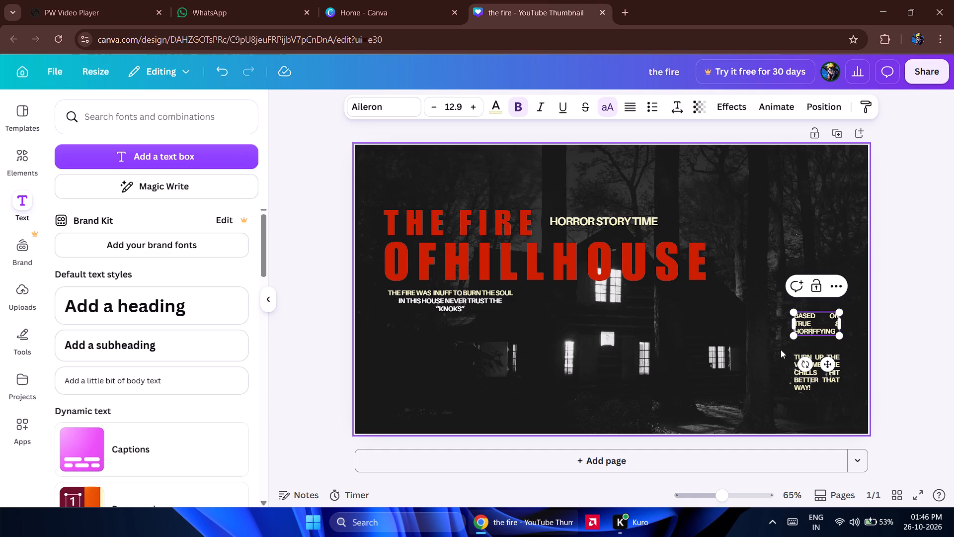
key("Right")
key("Left")
key("i")
key("Right")
key("backslash")
key("BackSpace")
key("BackSpace")
key("Right")
key("Right")
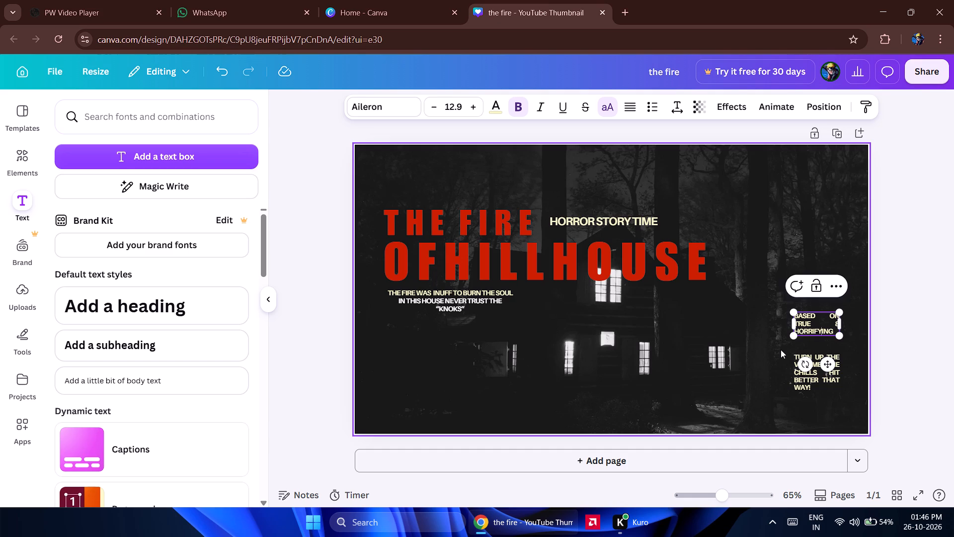
Fix the spacing in the tagline so a single space separates "TRUE" from "&".
key("Right")
key("Right")
key("Right")
key("Up")
key("BackSpace")
key("BackSpace")
key("BackSpace")
type("e")
key("space")
Widen the "Based on true & horrifying" text box to about 137 so the text wraps onto two lines.
left_click_drag(845, 322, 854, 323)
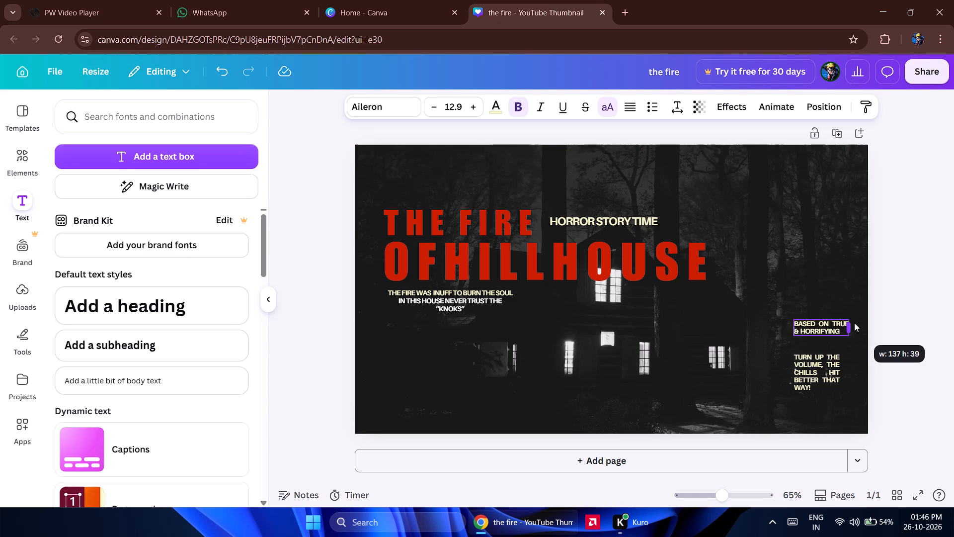
Move the "Based on true & horrifying" tagline slightly up and enlarge its text to size 15.8.
left_click_drag(854, 323, 857, 323)
left_click(836, 330)
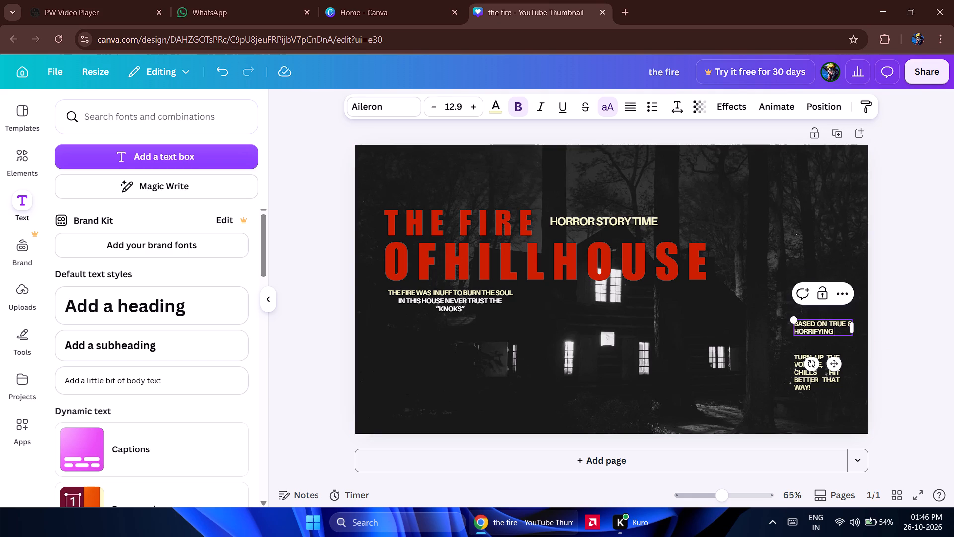
left_click_drag(834, 362, 833, 349)
left_click(839, 315)
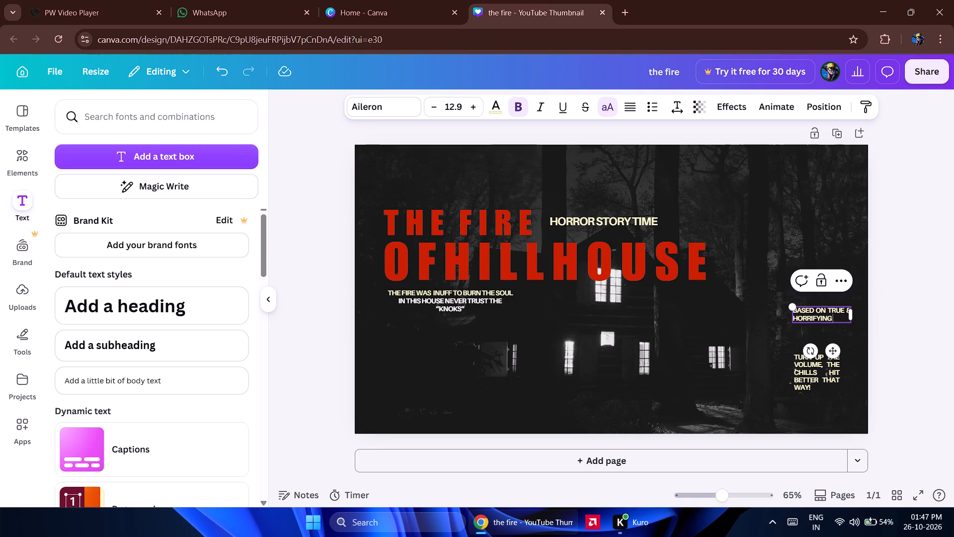
left_click(830, 311)
left_click_drag(789, 307, 788, 292)
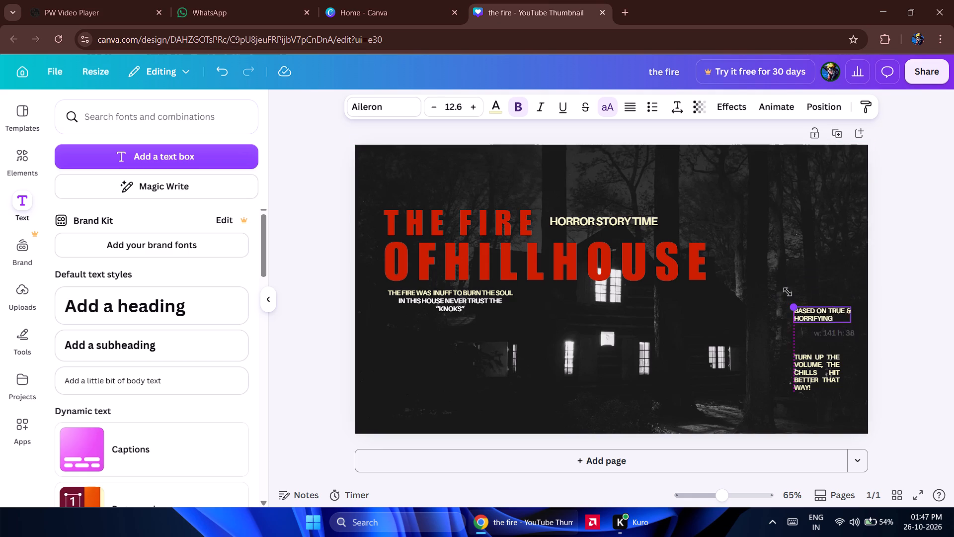
left_click_drag(788, 292, 783, 277)
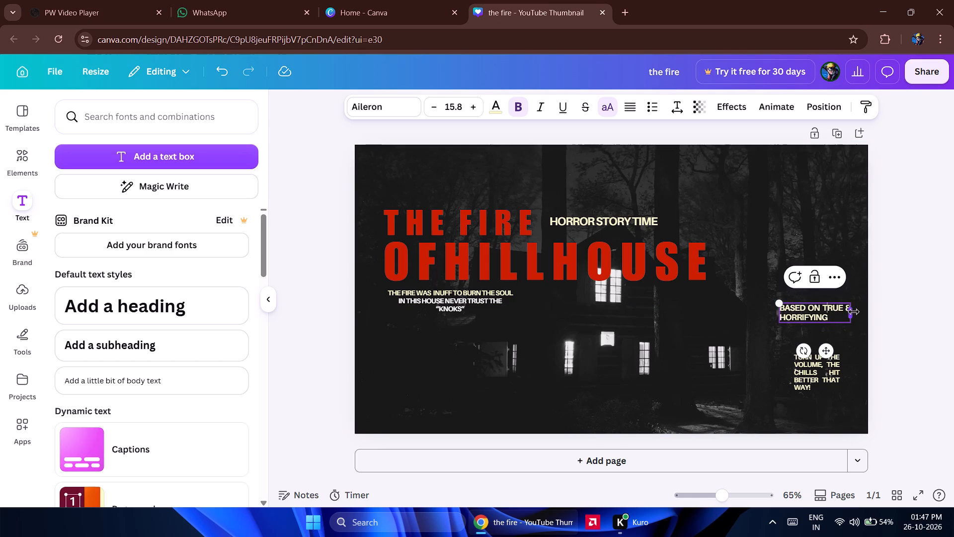
Narrow the "Based on true & horrifying" text box so the tagline wraps onto three lines.
left_click_drag(854, 312, 812, 317)
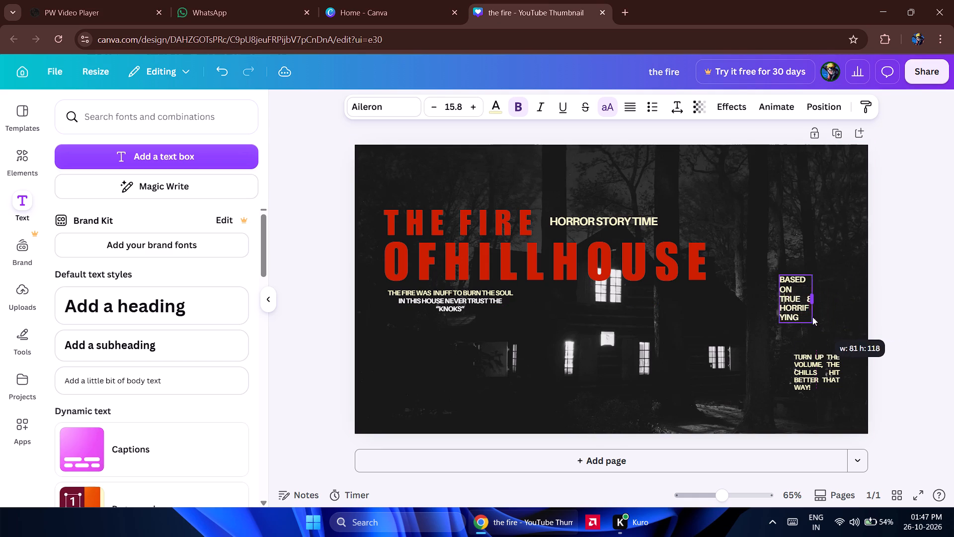
left_click_drag(812, 317, 826, 315)
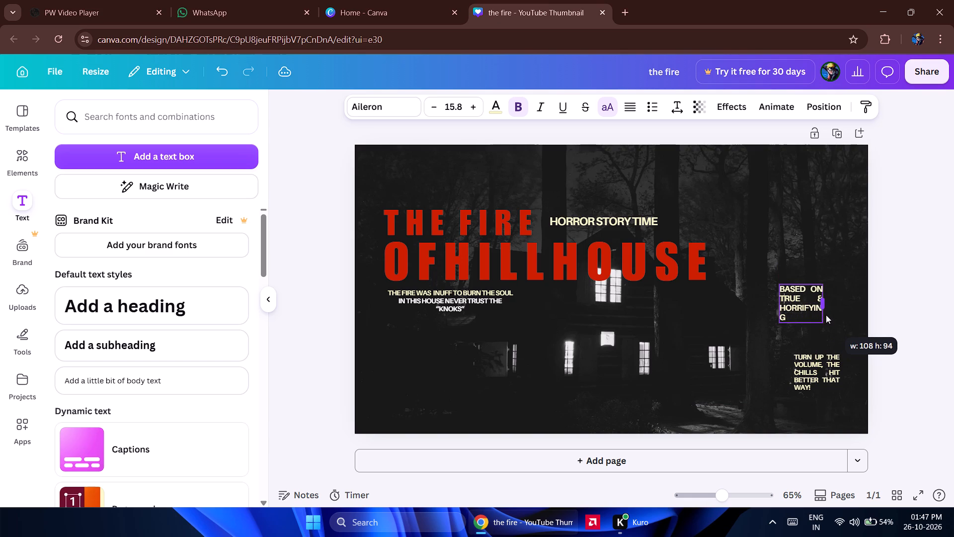
left_click_drag(826, 315, 830, 315)
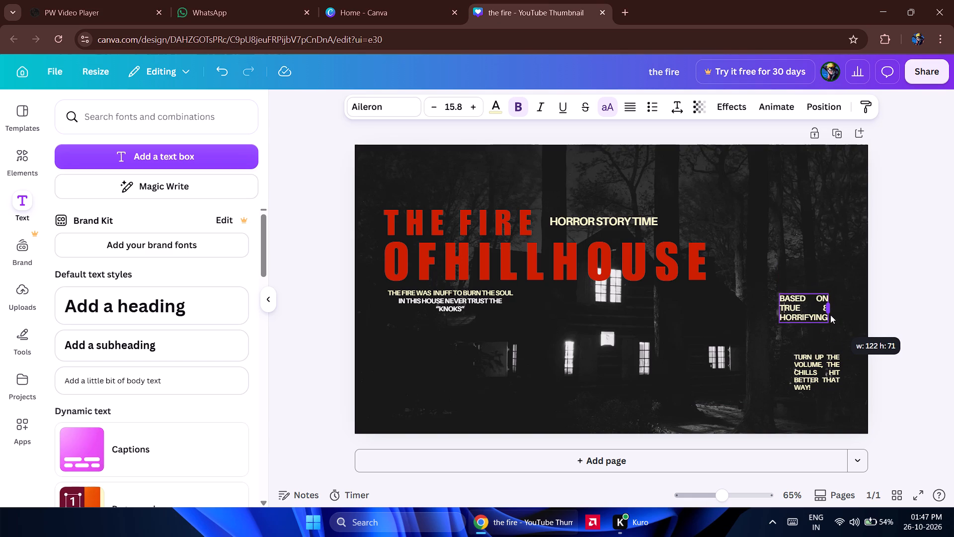
left_click_drag(830, 315, 846, 315)
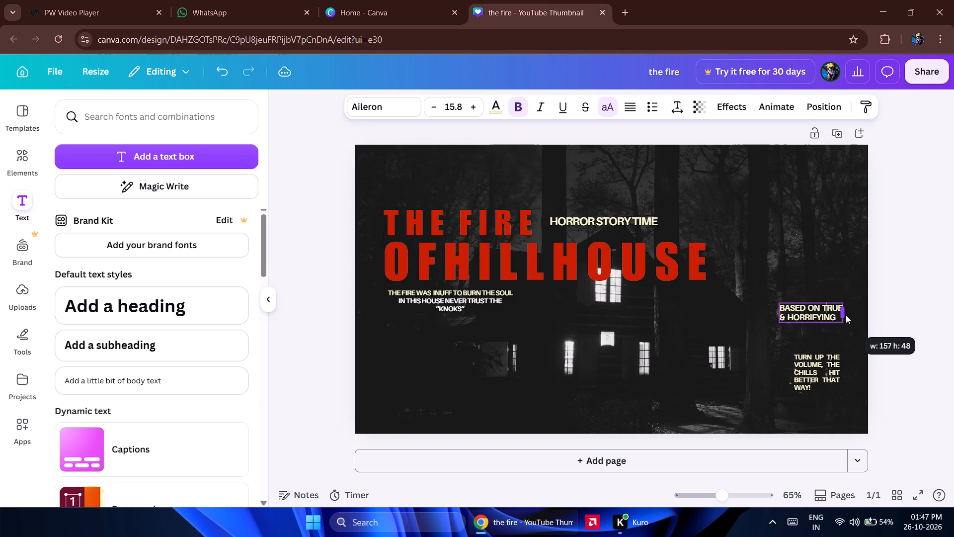
left_click_drag(846, 315, 844, 315)
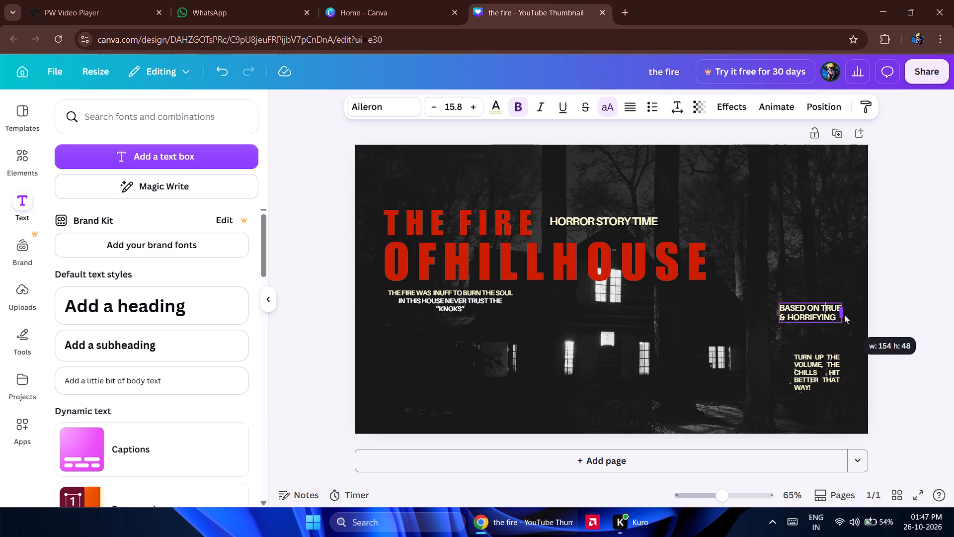
left_click_drag(844, 315, 841, 315)
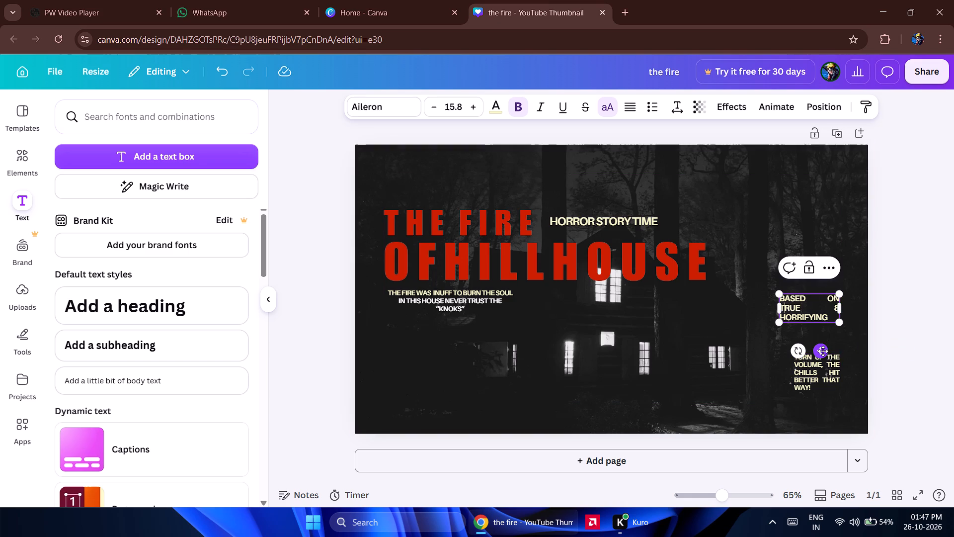
Shrink the "Based on true & horrifying" tagline to size 13.9 and position it just above the "Turn up the volume" text.
left_click_drag(823, 351, 830, 374)
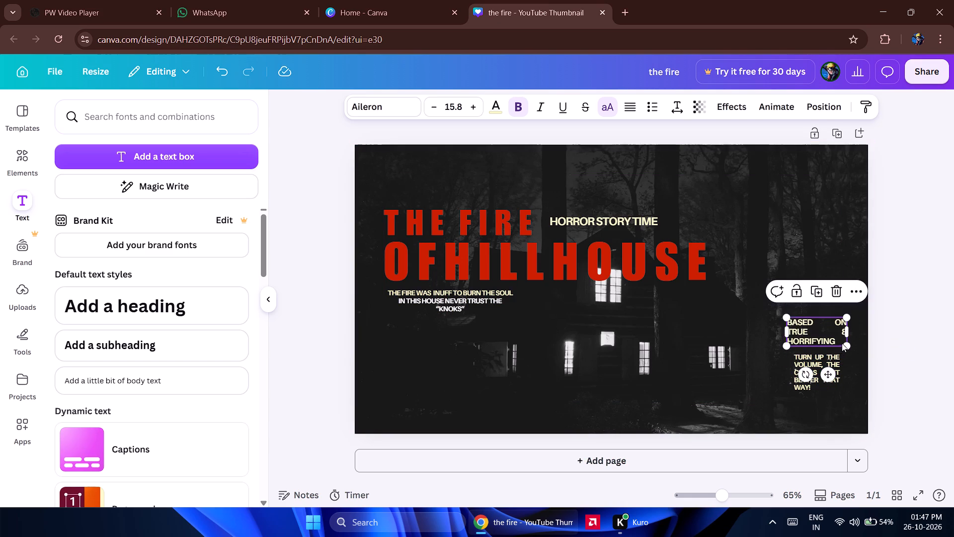
left_click_drag(846, 343, 836, 341)
left_click(836, 341)
left_click_drag(826, 370, 833, 390)
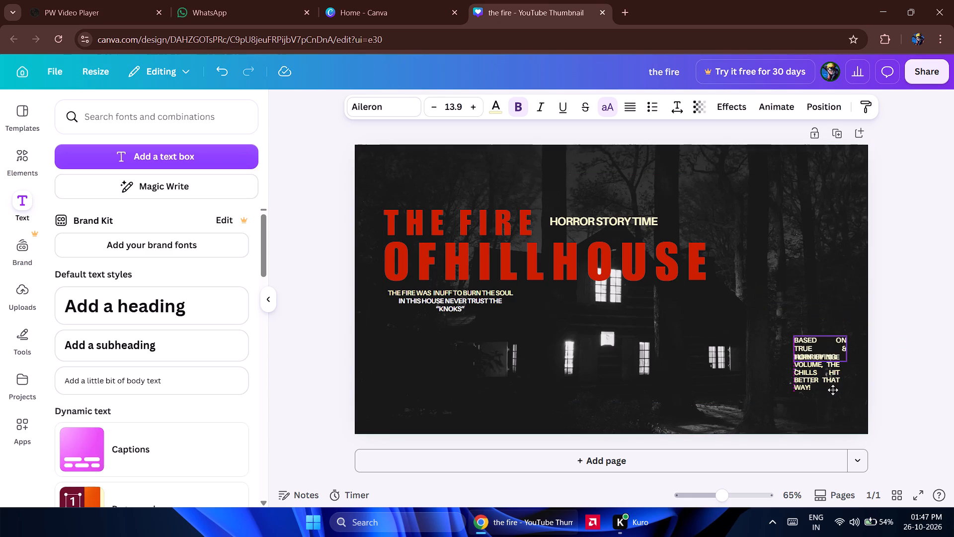
left_click_drag(833, 390, 826, 362)
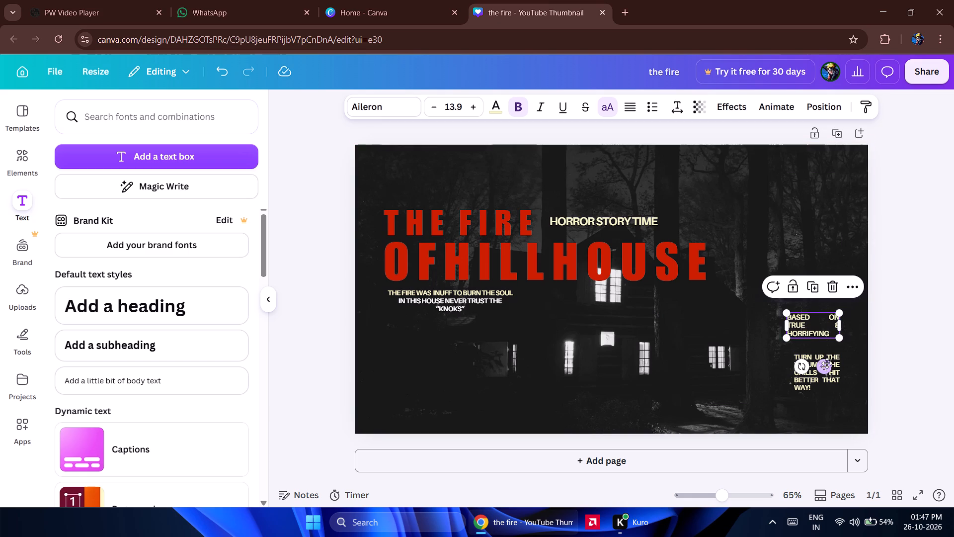
left_click_drag(825, 363, 830, 363)
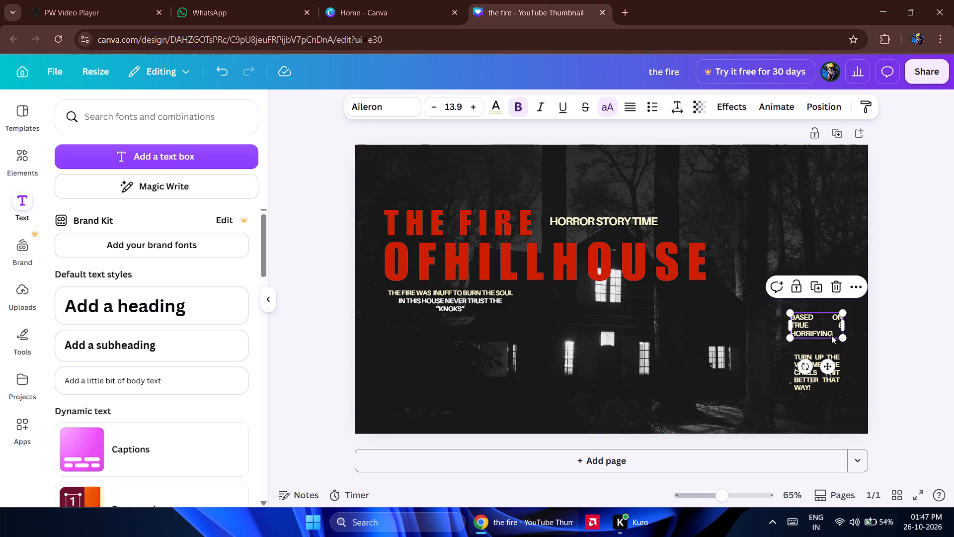
Append "event shared by" to the end of the "Based on true & horrifying" tagline.
left_click(831, 333)
key("space")
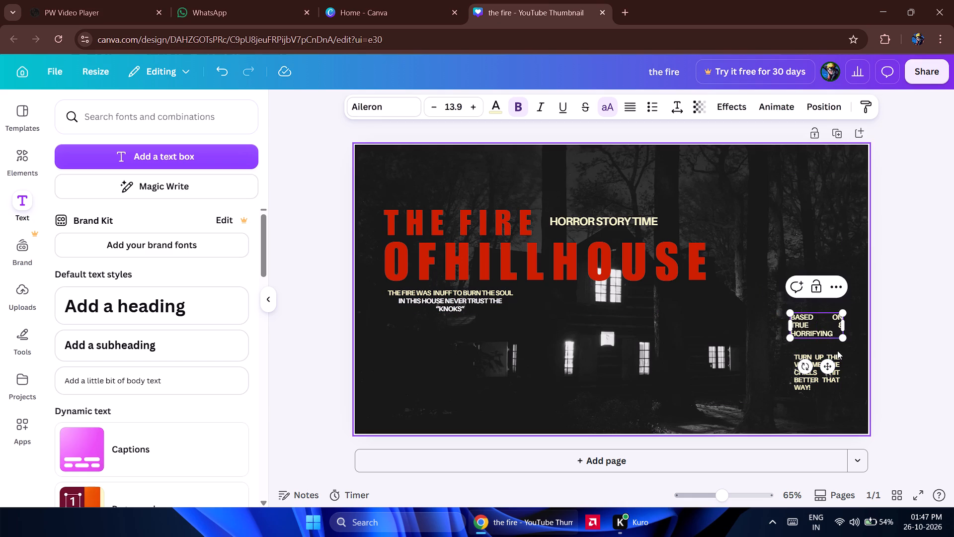
type("event")
key("space")
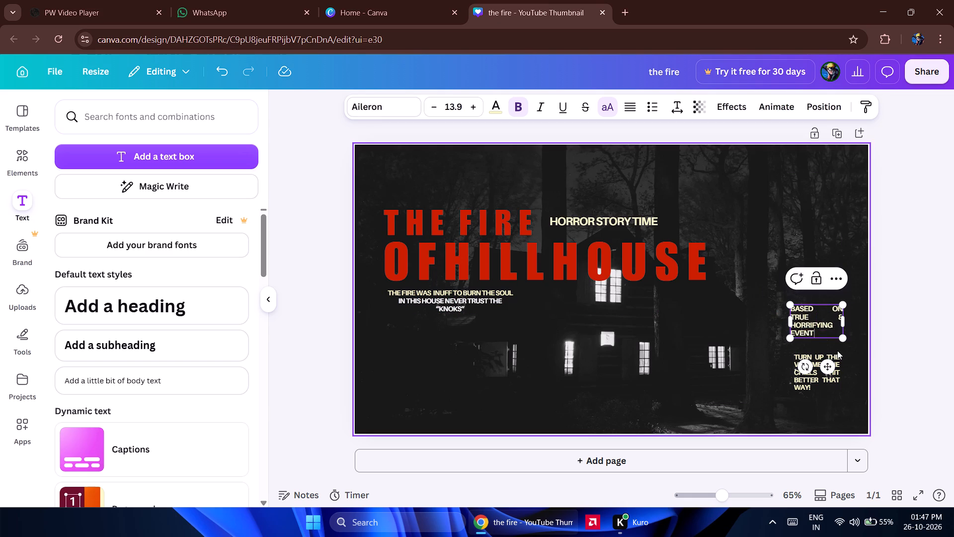
type("shared")
key("space")
type("by")
key("space")
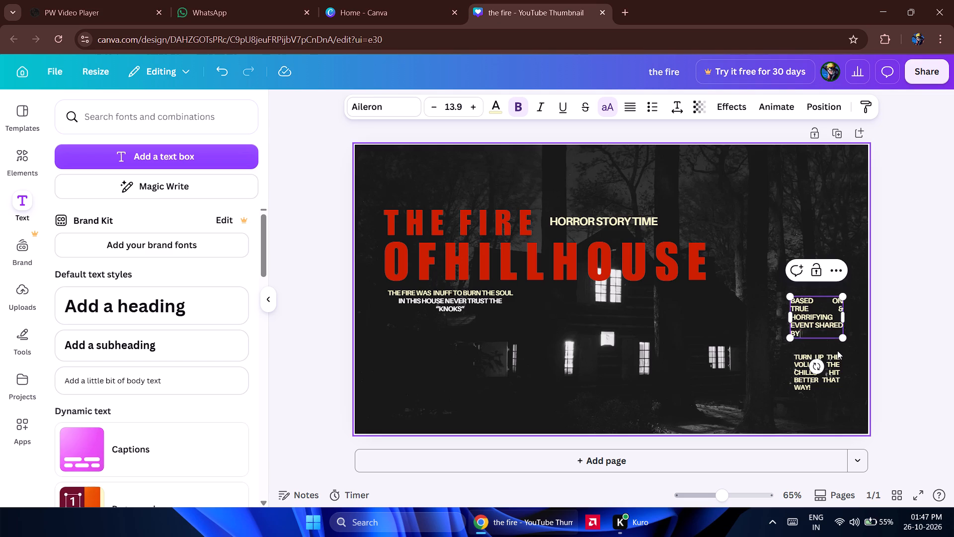
Continue the tagline with "of my", spacing the words apart from each other.
key("o")
type("f")
key("space")
key("BackSpace")
key("BackSpace")
key("BackSpace")
key("space")
type("of my")
key("space")
key("Left")
key("Left")
key("Left")
key("space")
key("Right")
key("Right")
key("Right")
key("space")
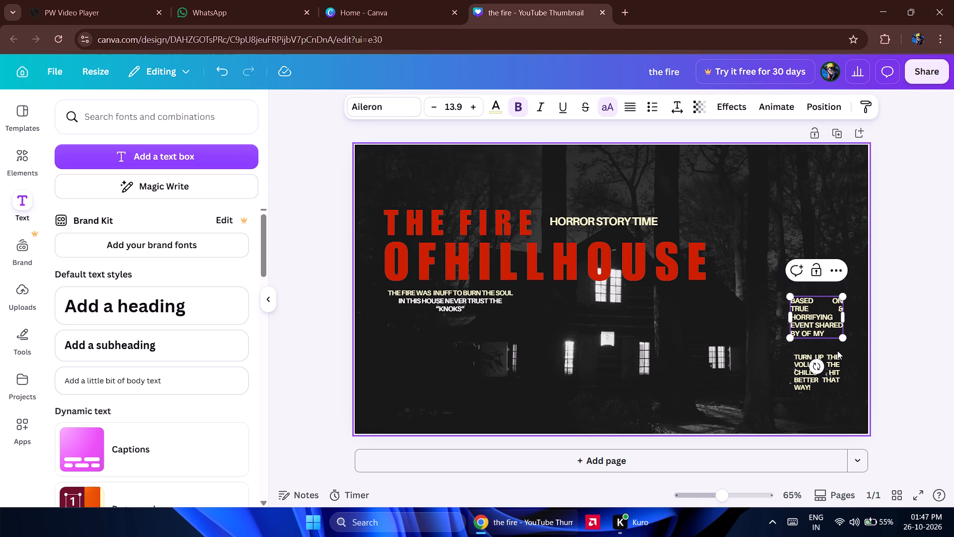
Finish the tagline with the words "close freind" and deselect the text box.
type("close")
key("space")
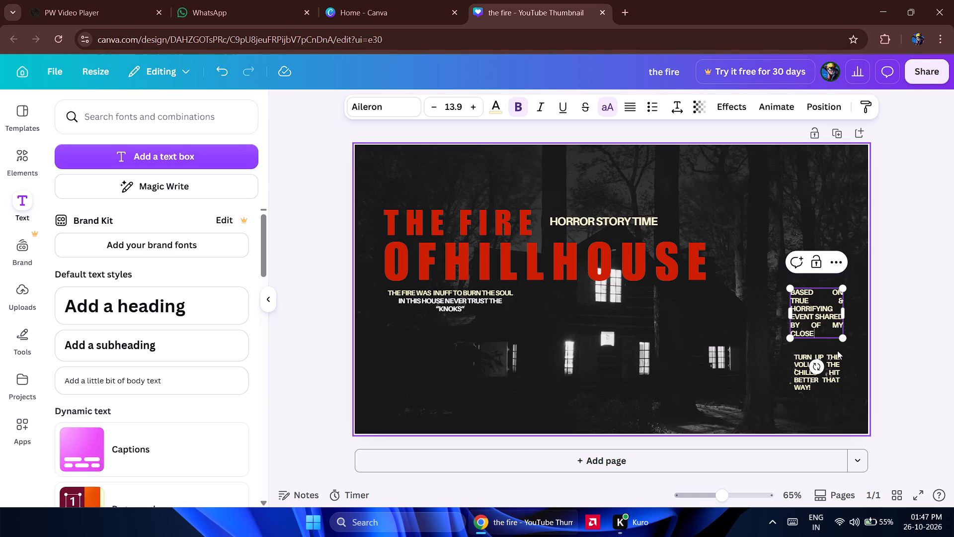
type("fre")
key("Left")
key("Left")
key("Left")
key("space")
key("Right")
key("Right")
key("Right")
type("inf")
key("BackSpace")
type("d")
key("space")
left_click(765, 340)
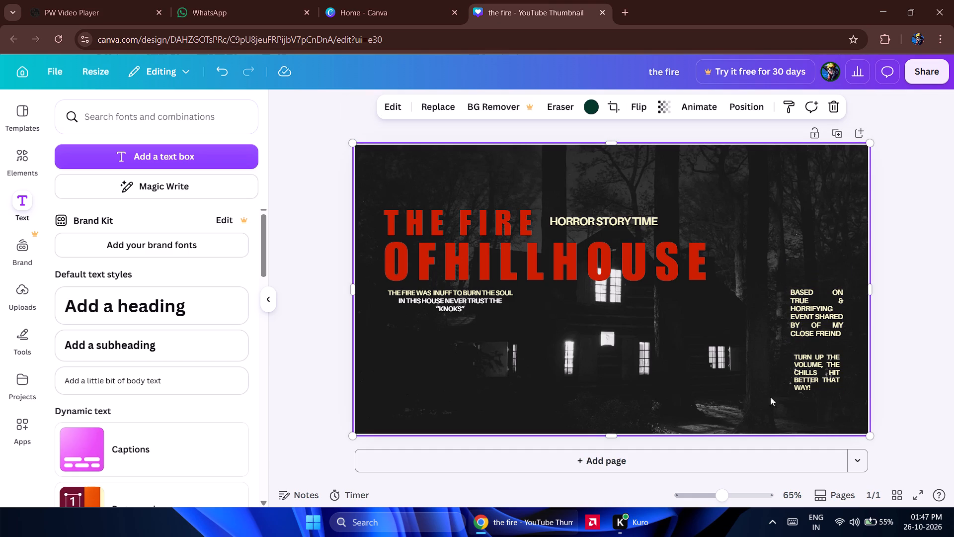
Replace the "Turn up the volume, the chills hit better that way!" text with "be ready".
left_click(809, 379)
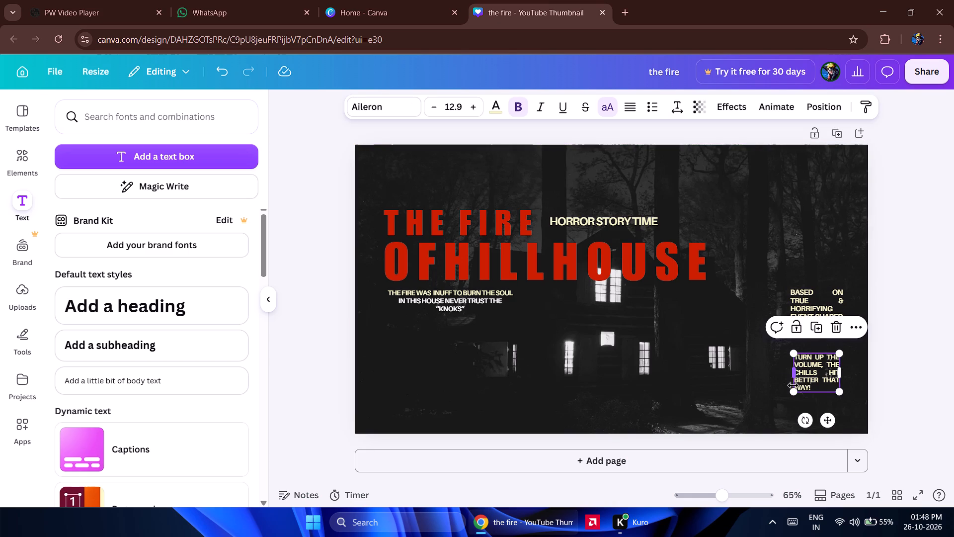
left_click(817, 375)
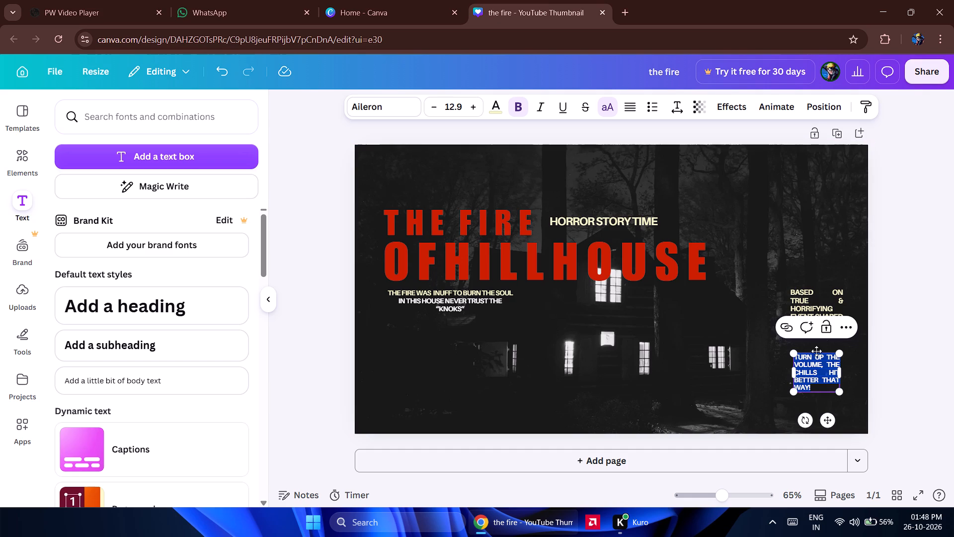
key("BackSpace")
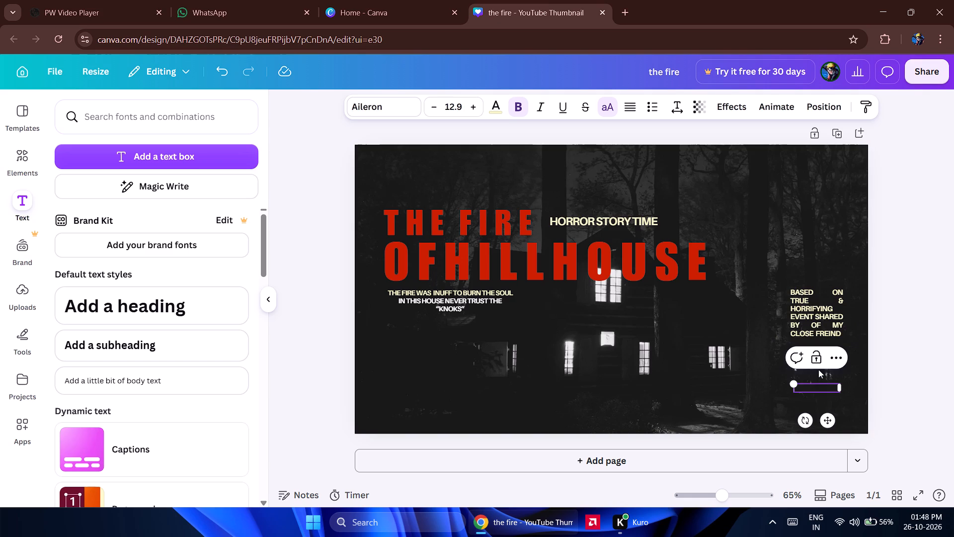
left_click(811, 385)
type("be")
key("space")
type("ready")
key("space")
Add another space between "BE" and "READY" in the lower tagline.
key("Left")
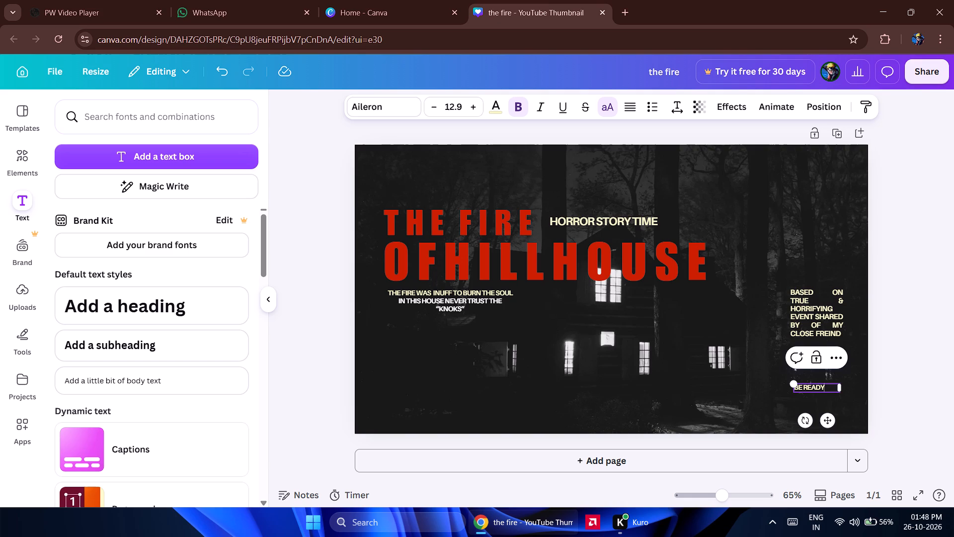
key("Left")
key("Left")
key("Left")
key("Left")
key("Left")
key("space")
key("Right")
key("Right")
key("Right")
key("Right")
key("Right")
key("Right")
key("Right")
key("Right")
key("Right")
key("Right")
Append the word "for" to the "BE READY" tagline.
key("space")
type("foe")
key("BackSpace")
type("r")
key("space")
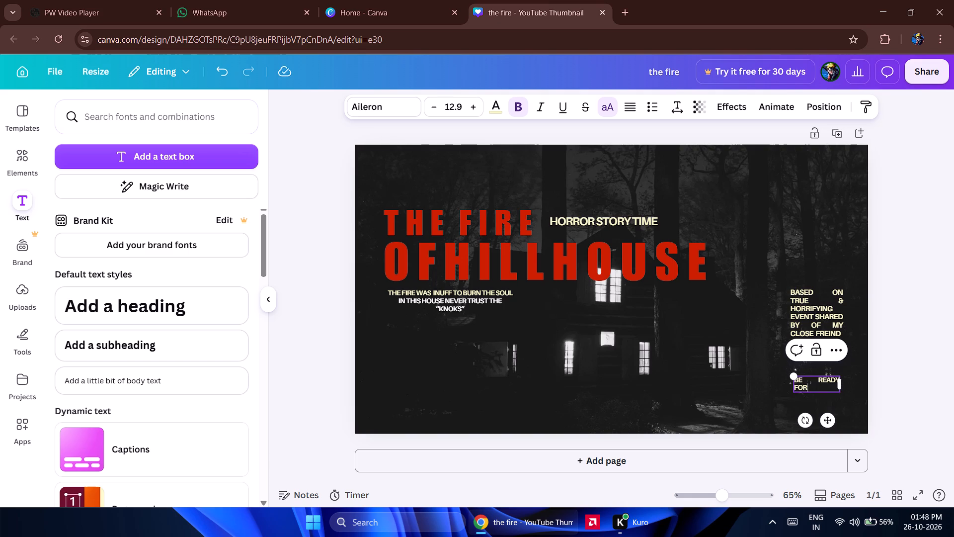
Remove the extra space between "BE" and "READY" in the lower tagline.
key("Left")
key("Left")
key("Left")
key("Left")
key("Left")
key("Left")
key("Left")
key("Left")
key("Left")
key("Left")
key("Left")
key("BackSpace")
Append "an horrific story that ruins your night" after "BE READY FOR" in the lower tagline.
key("Right")
key("Right")
key("Right")
key("Right")
key("Right")
key("Right")
key("Right")
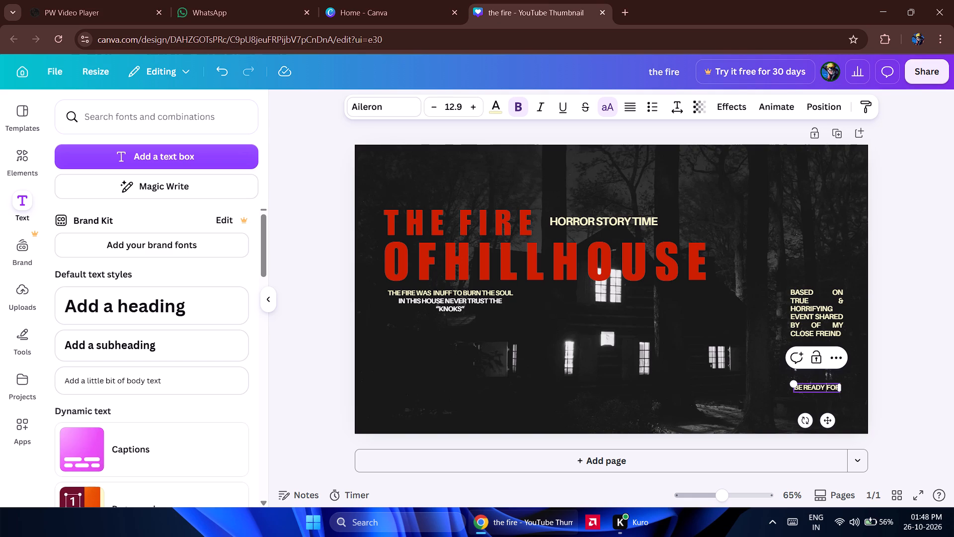
key("Right")
key("Right")
key("Right")
key("Right")
type("an")
key("space")
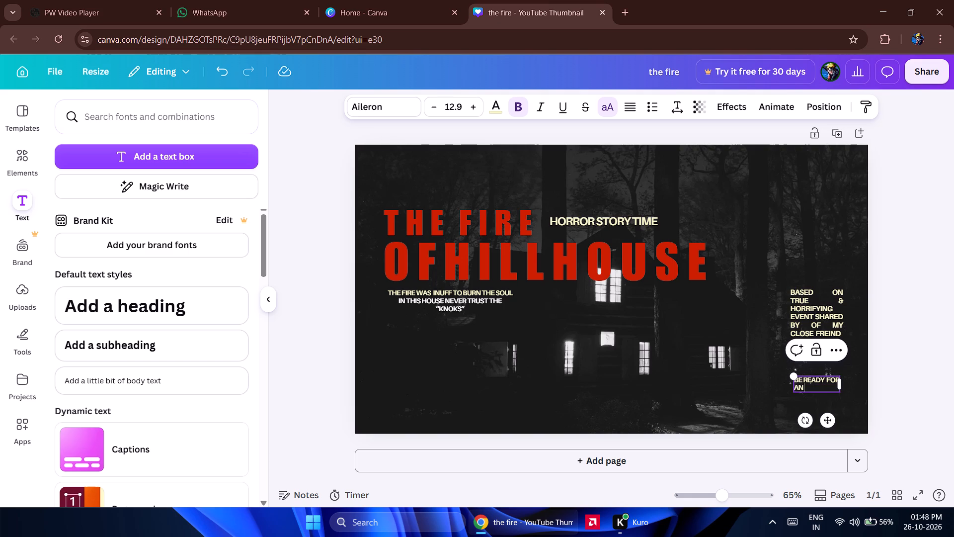
type("horrific")
key("space")
type("story")
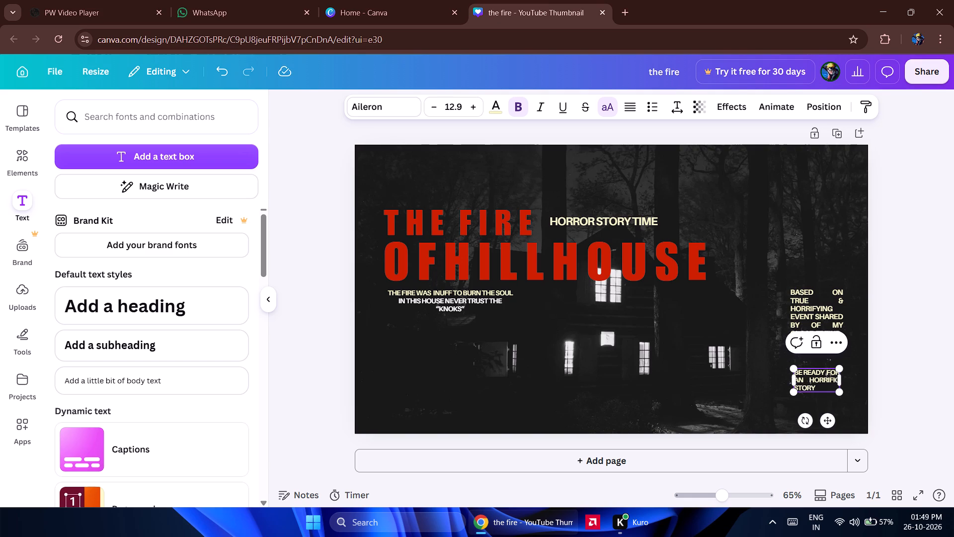
key("space")
type("that")
key("space")
type("ruins")
key("space")
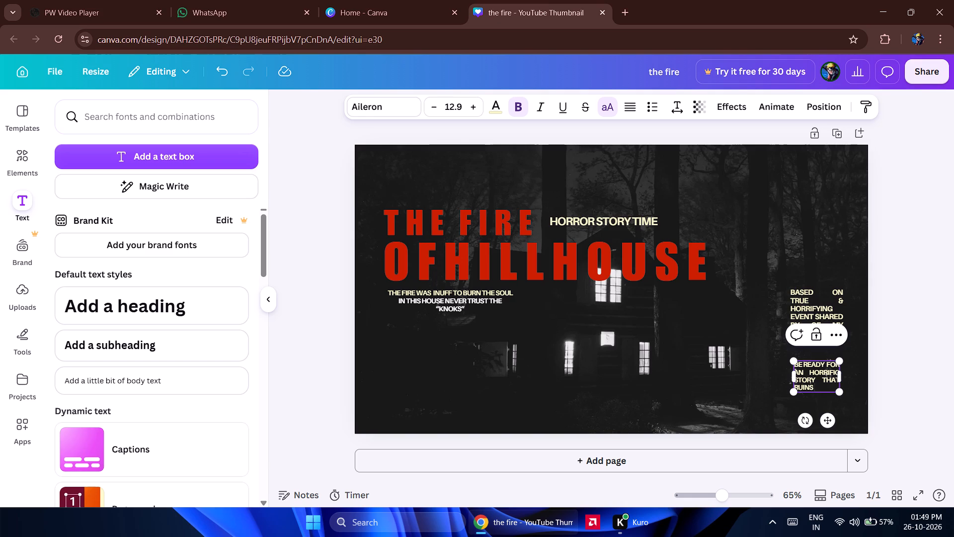
type("your")
key("space")
type("ni")
type("ght")
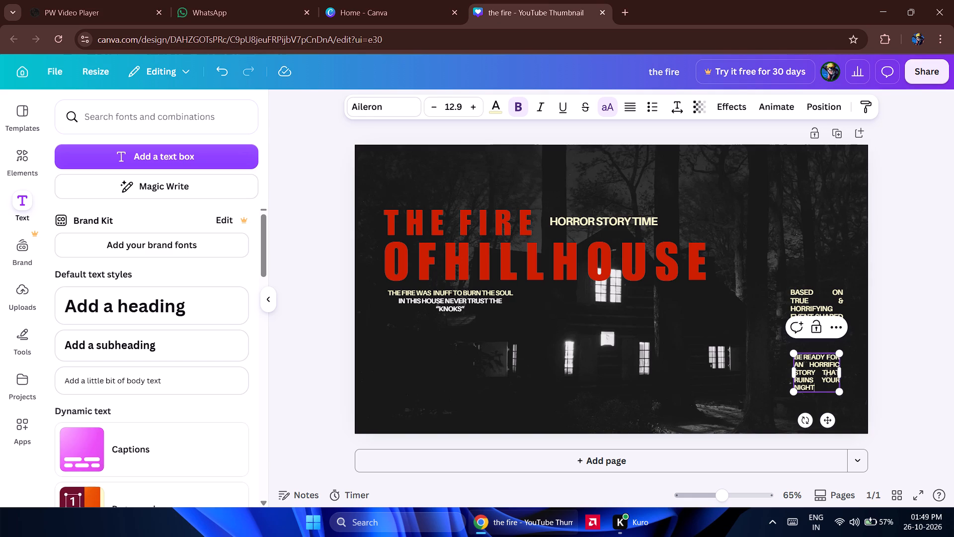
key("space")
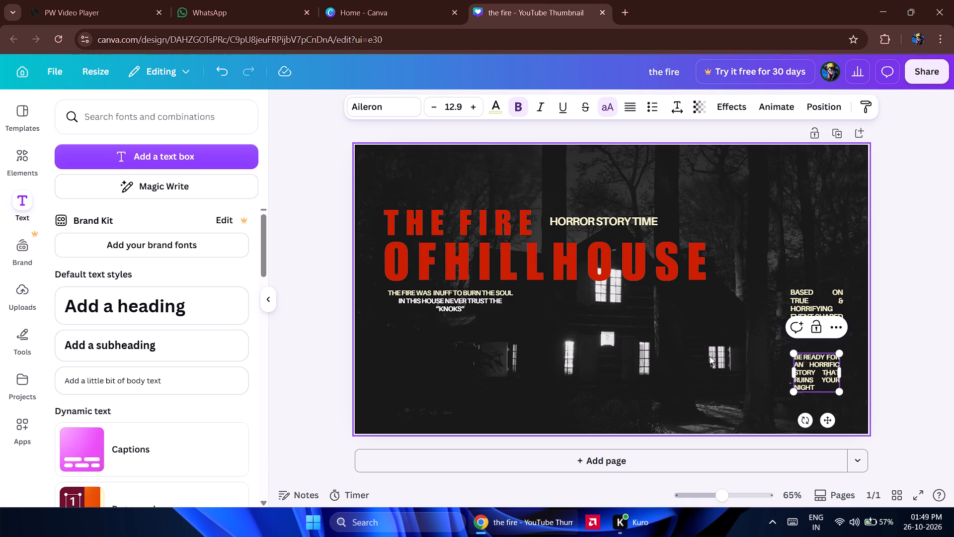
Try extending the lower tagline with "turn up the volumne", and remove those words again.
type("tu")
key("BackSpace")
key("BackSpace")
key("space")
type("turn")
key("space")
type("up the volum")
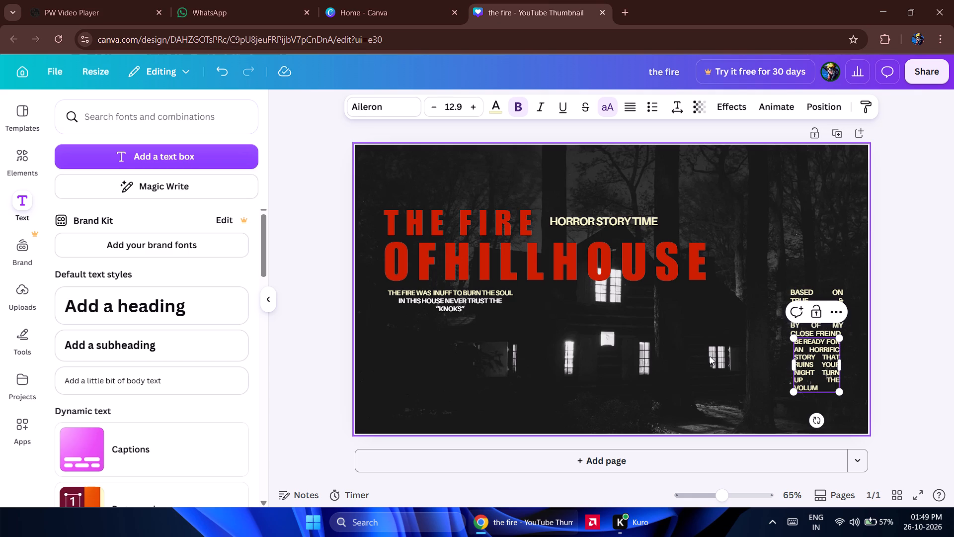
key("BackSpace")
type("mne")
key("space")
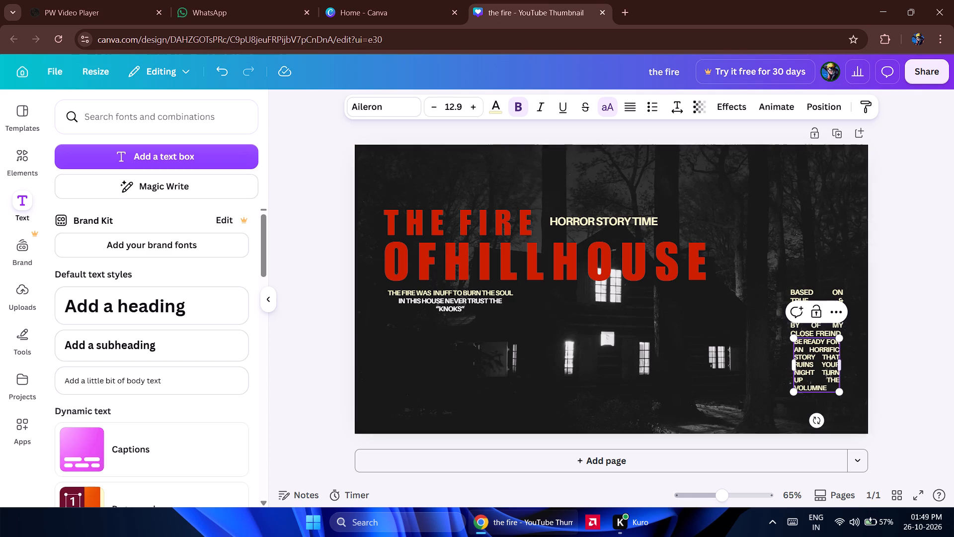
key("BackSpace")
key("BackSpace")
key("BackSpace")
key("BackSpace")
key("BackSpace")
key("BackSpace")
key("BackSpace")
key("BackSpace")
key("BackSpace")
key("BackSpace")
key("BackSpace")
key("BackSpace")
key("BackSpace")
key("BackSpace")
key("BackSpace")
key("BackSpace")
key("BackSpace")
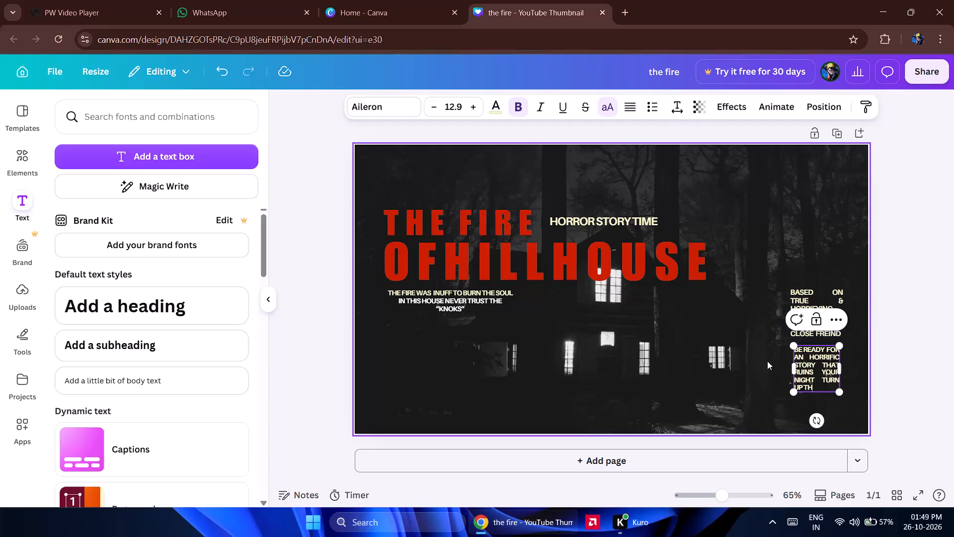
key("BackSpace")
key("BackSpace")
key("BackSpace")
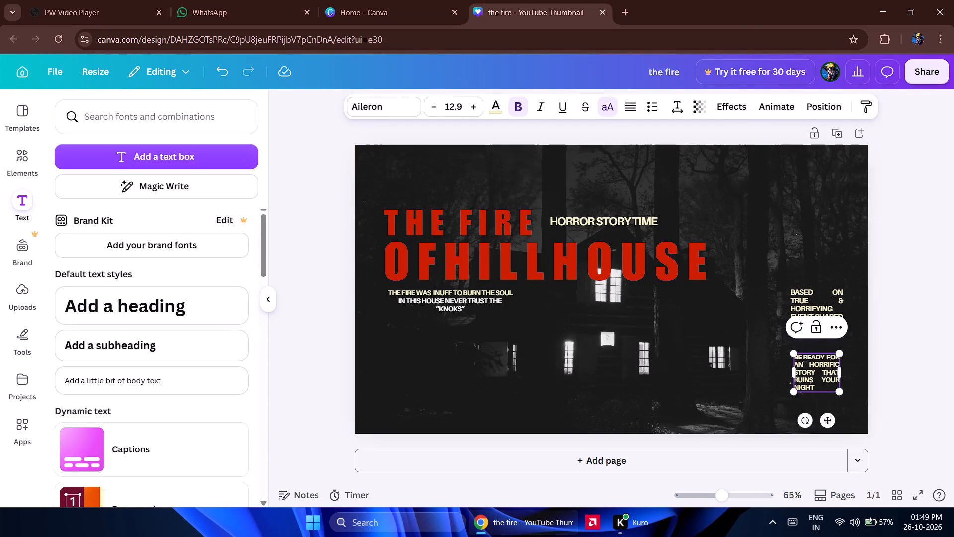
Enlarge the "BE READY FOR" tagline to font size 15 and align it beneath the "BASED ON TRUE" tagline.
left_click_drag(841, 395, 849, 400)
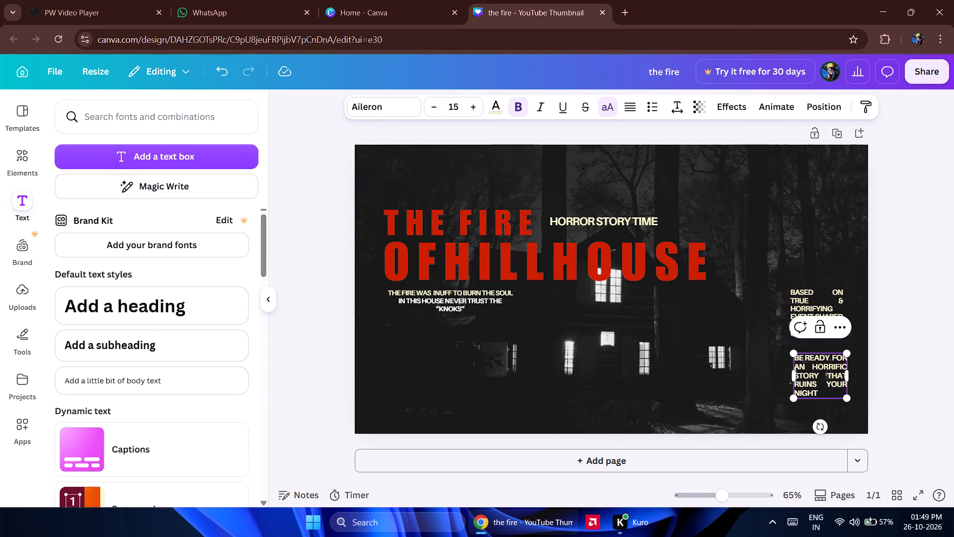
left_click(819, 378)
left_click(760, 403)
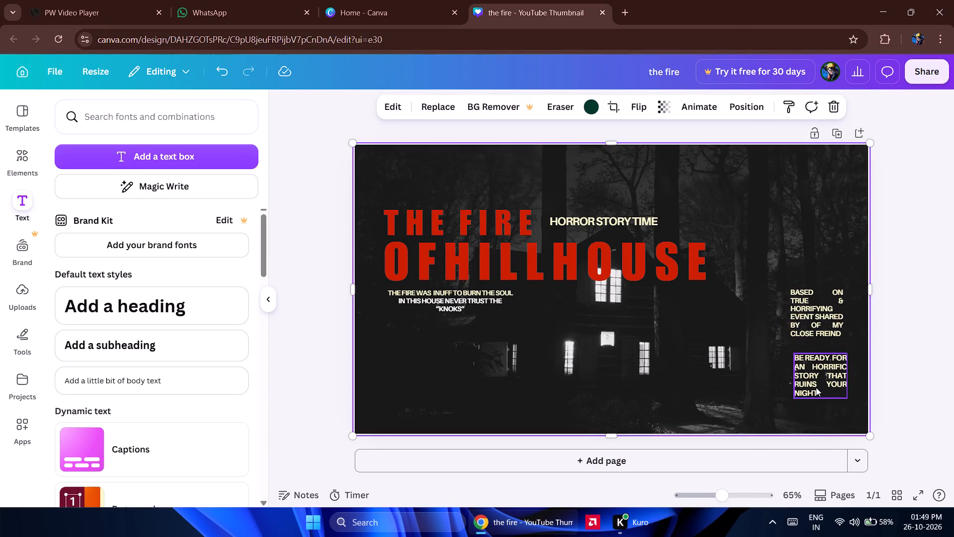
left_click(816, 387)
left_click_drag(816, 384, 812, 378)
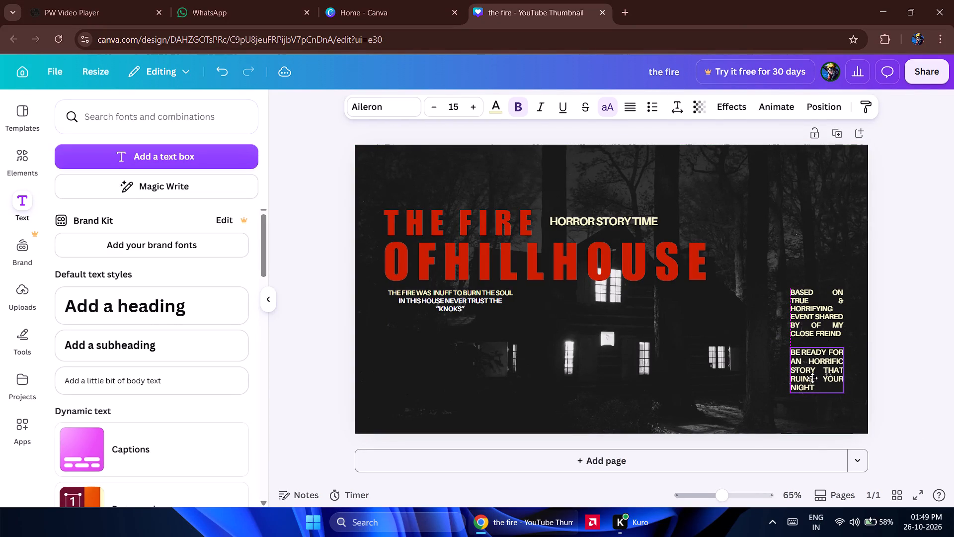
left_click_drag(812, 378, 812, 379)
left_click(699, 387)
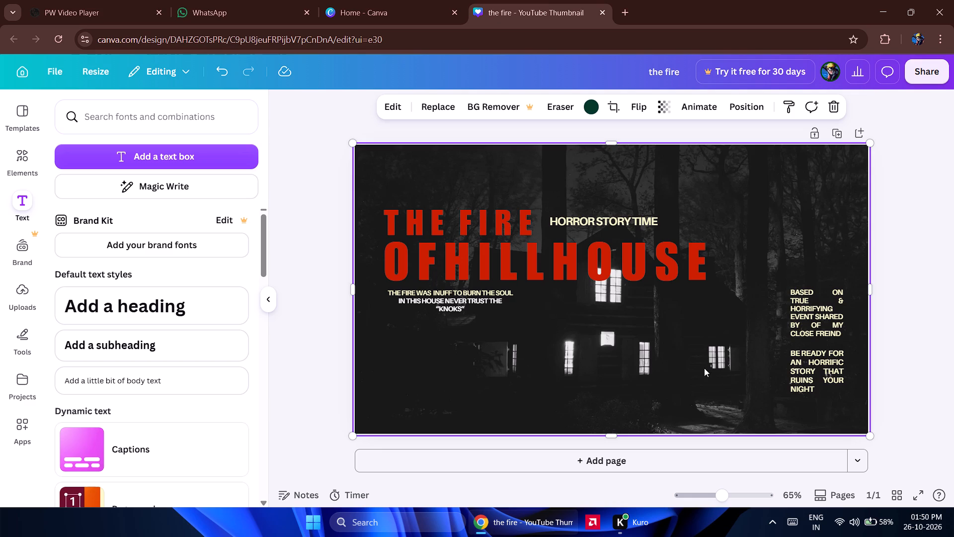
Browse the text apps and ready-made font combinations for a suitable text style.
scroll(192, 259, "down", 4)
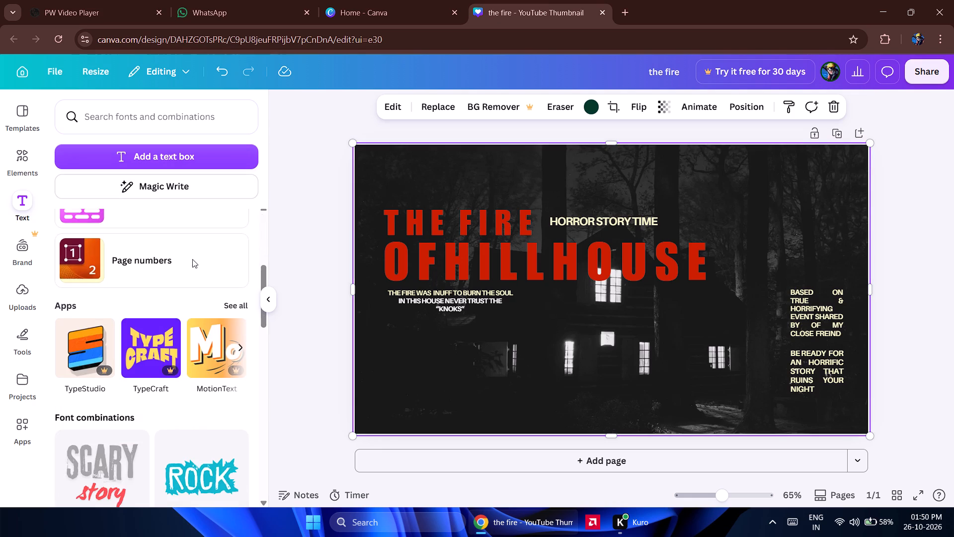
scroll(192, 259, "down", 14)
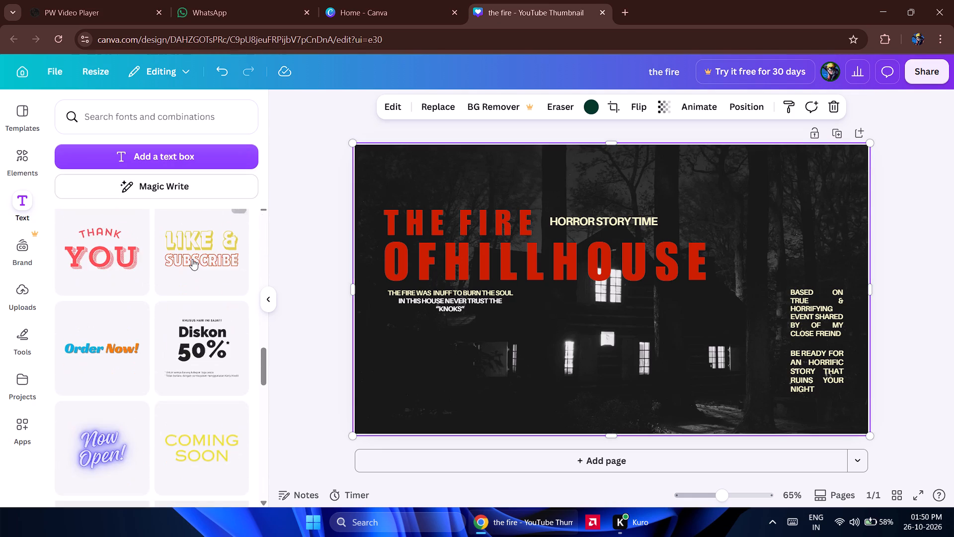
scroll(192, 259, "down", 5)
scroll(191, 259, "up", 5)
scroll(147, 290, "up", 13)
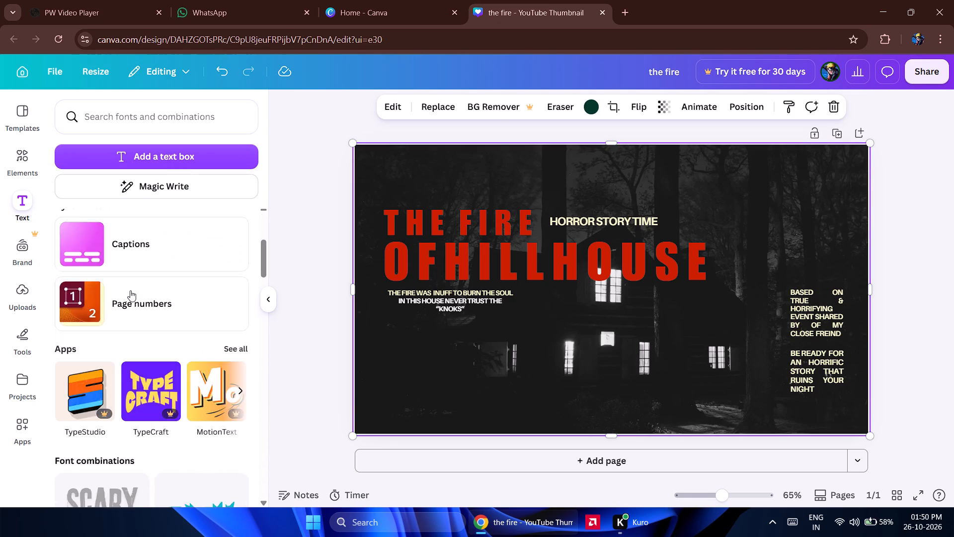
scroll(130, 290, "up", 15)
Add a new text box and place it in the thumbnail's upper-left corner, above the red title.
left_click(166, 162)
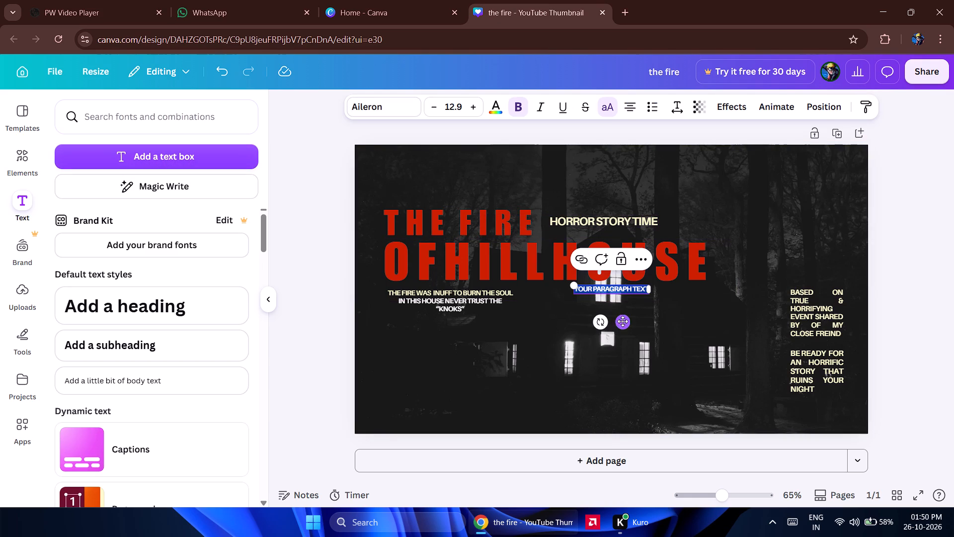
left_click_drag(623, 321, 412, 457)
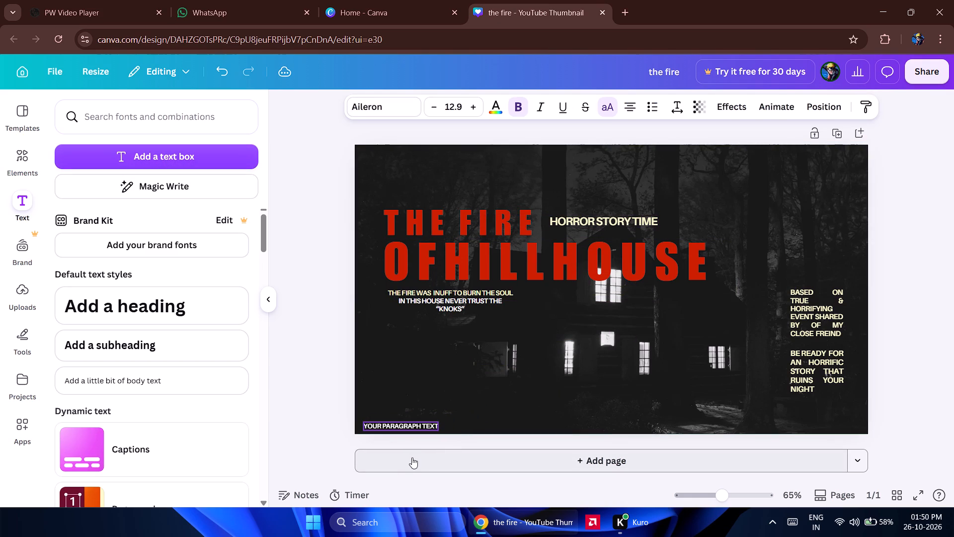
left_click_drag(412, 457, 430, 202)
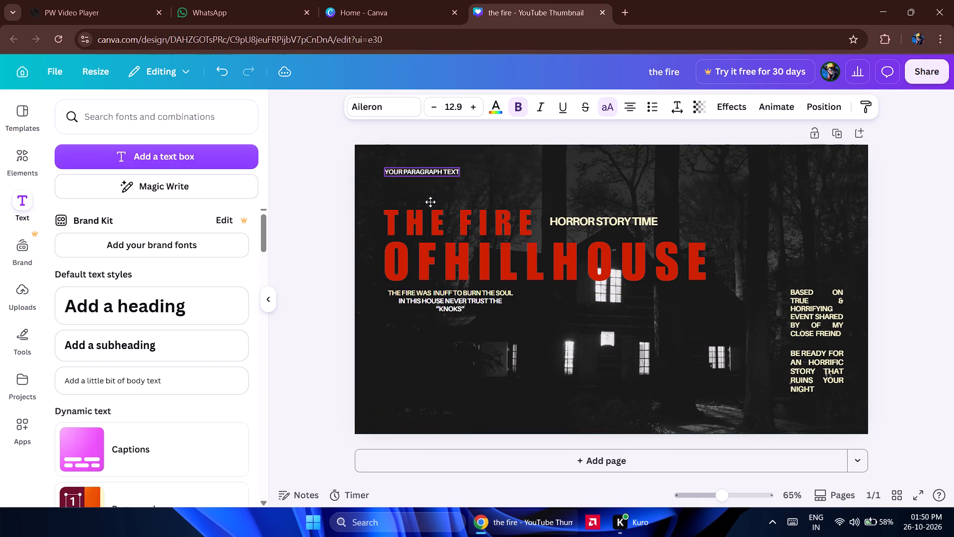
left_click_drag(430, 202, 411, 191)
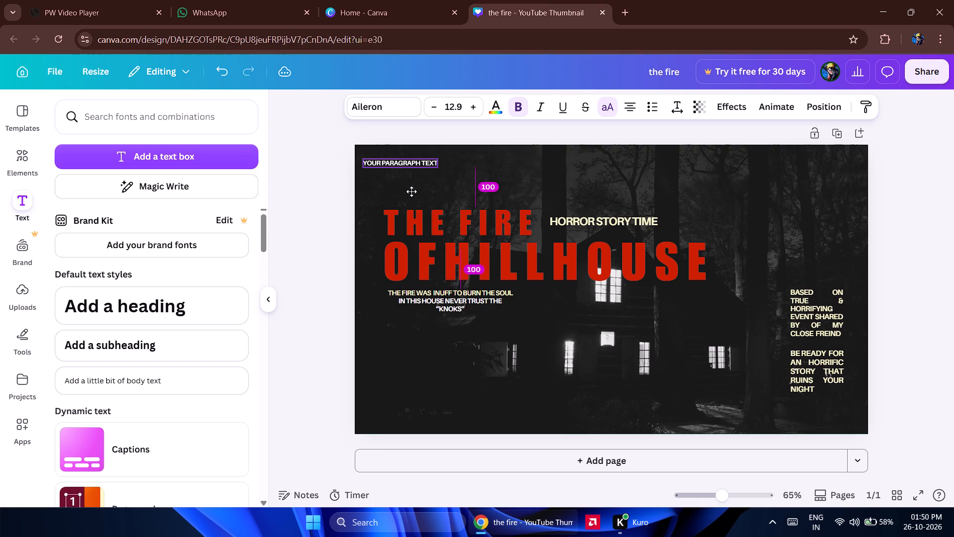
left_click_drag(411, 191, 418, 188)
left_click(290, 291)
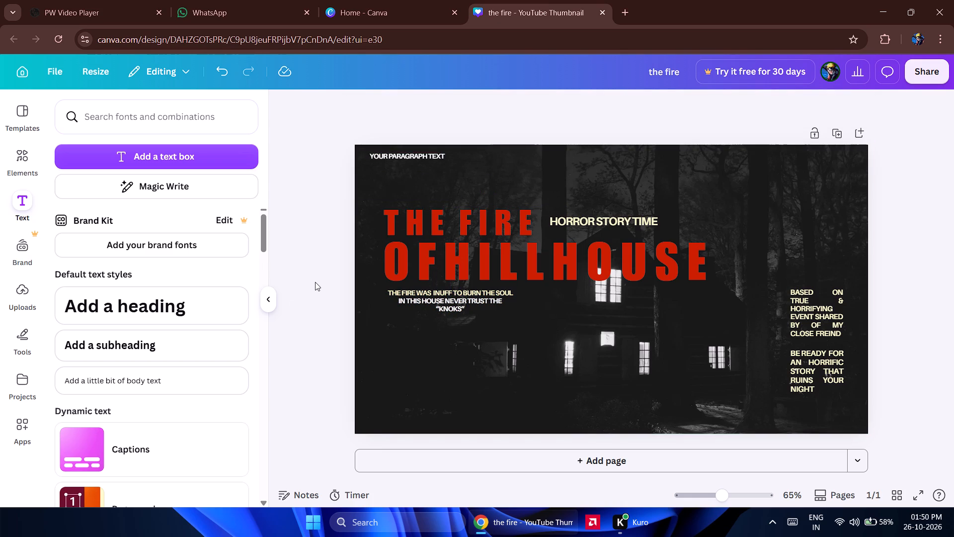
Set the font of the new "YOUR PARAGRAPH TEXT" box to League Spartan.
left_click(394, 151)
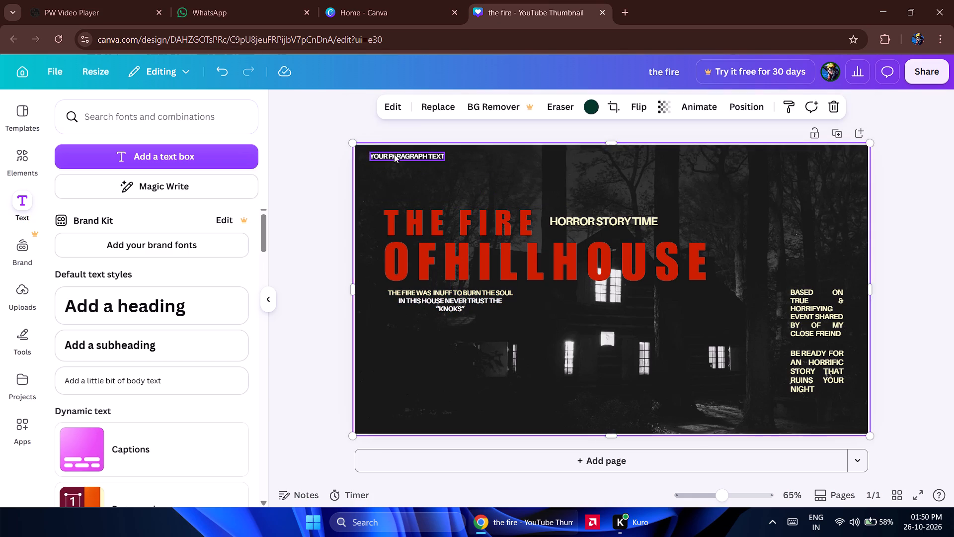
left_click(394, 154)
left_click(415, 105)
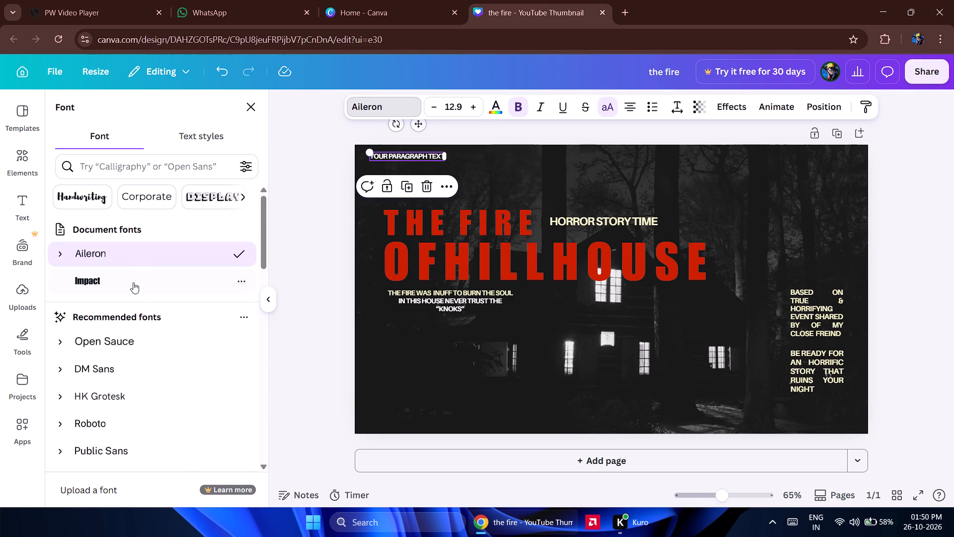
left_click(141, 286)
scroll(141, 287, "down", 4)
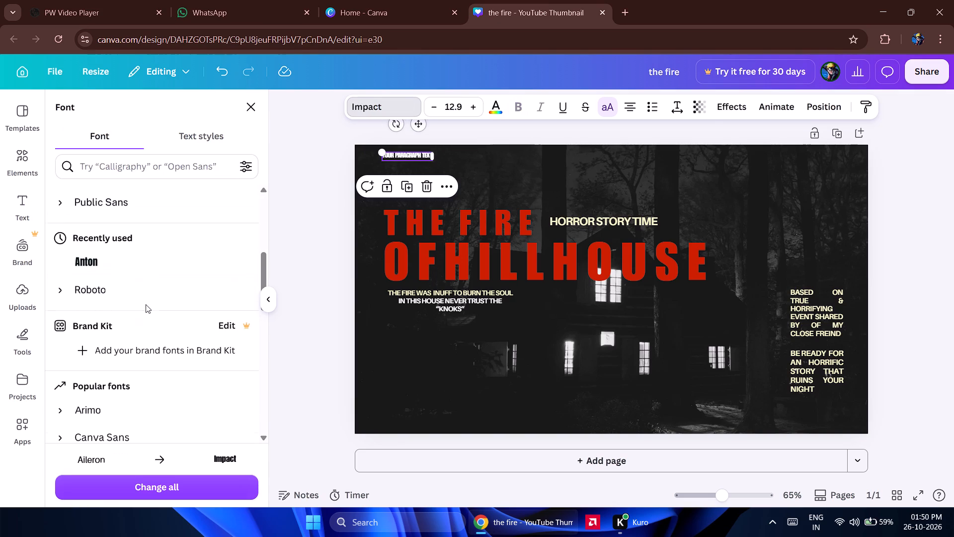
scroll(135, 261, "down", 4)
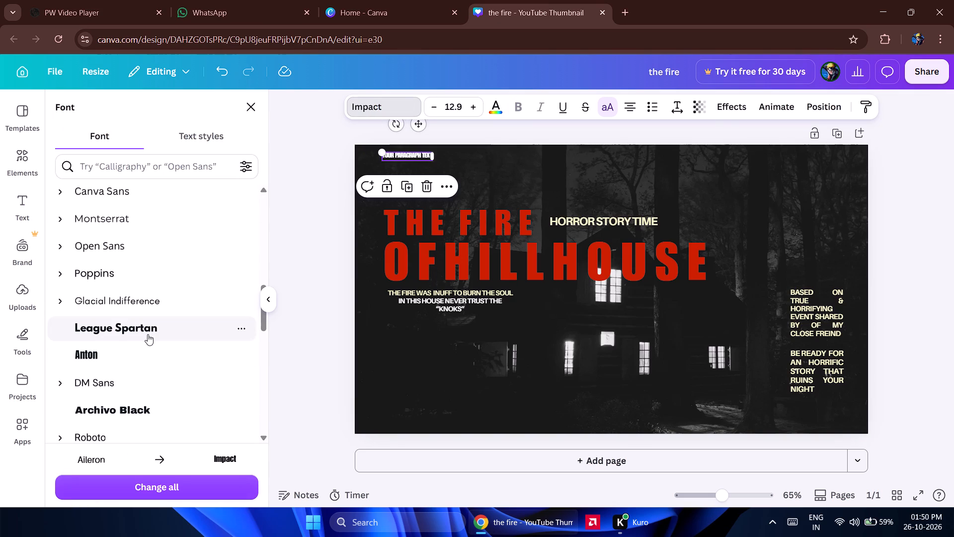
left_click(148, 334)
Replace the placeholder text in the new League Spartan text box with "CINEVOIR__".
double_click(423, 153)
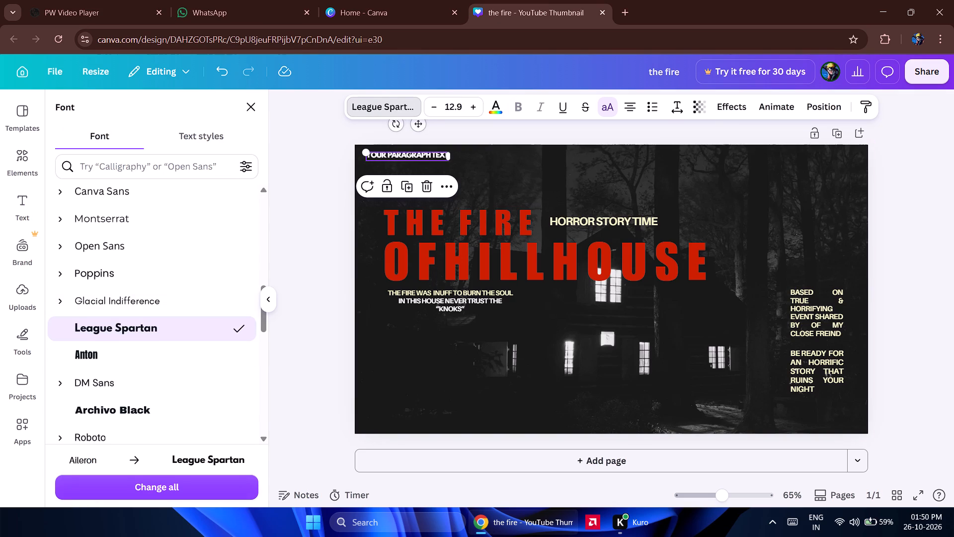
key("BackSpace")
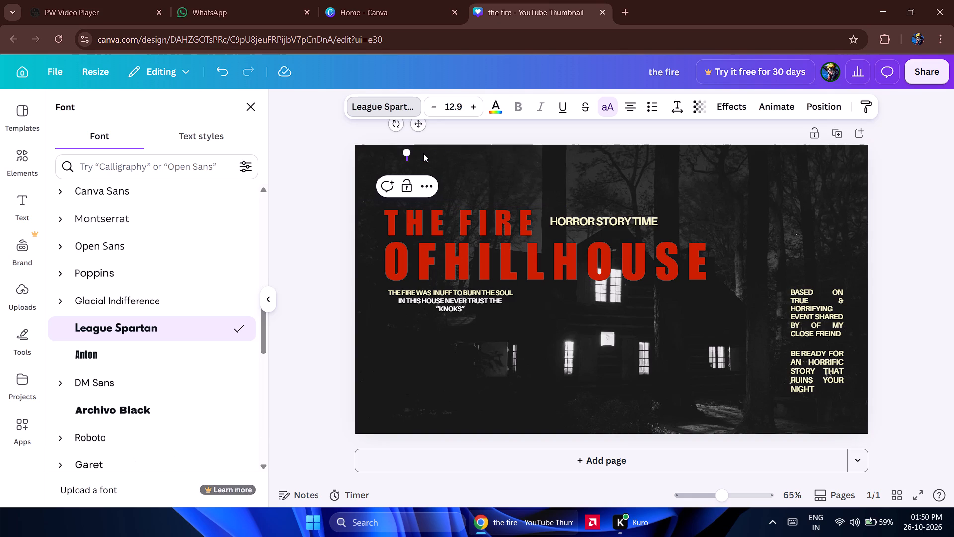
type("cine")
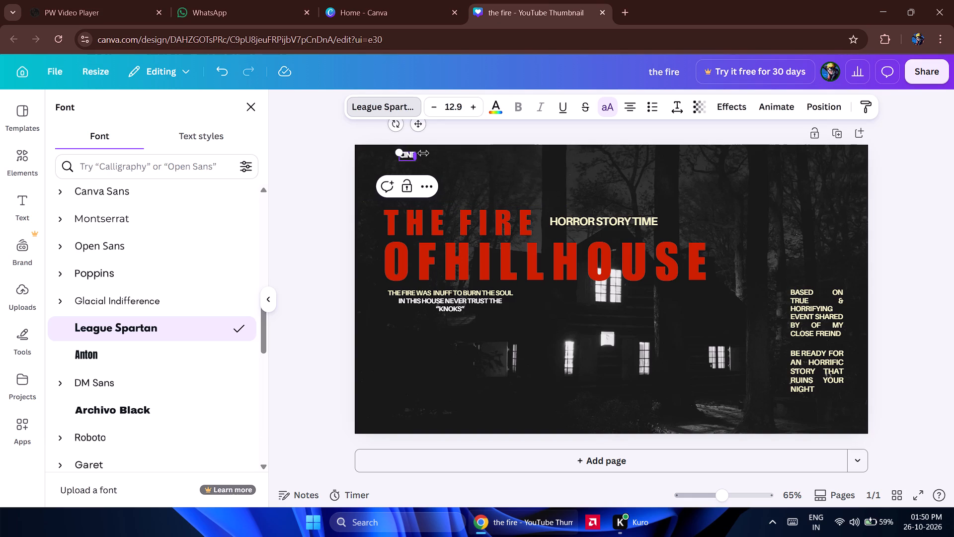
type("voir")
type("__")
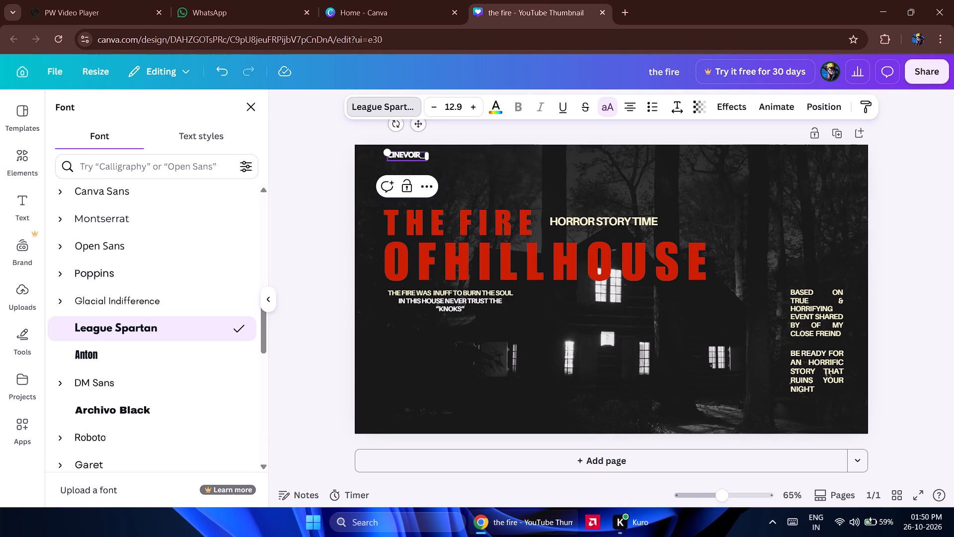
left_click(461, 171)
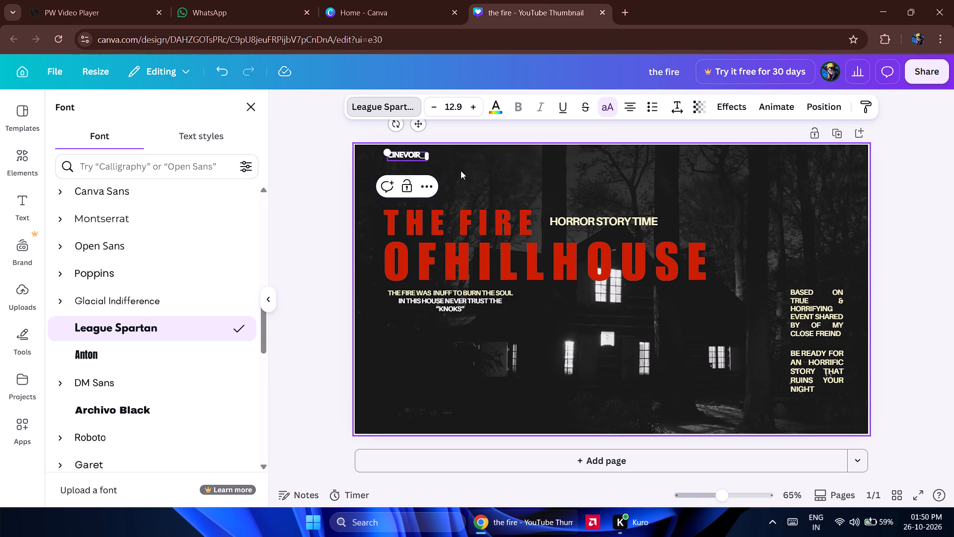
Move the "CINEVOIR__" text to the thumbnail's lower-left corner, in line with the left edge of the "THE FIRE WAS" tagline.
left_click_drag(411, 155, 409, 159)
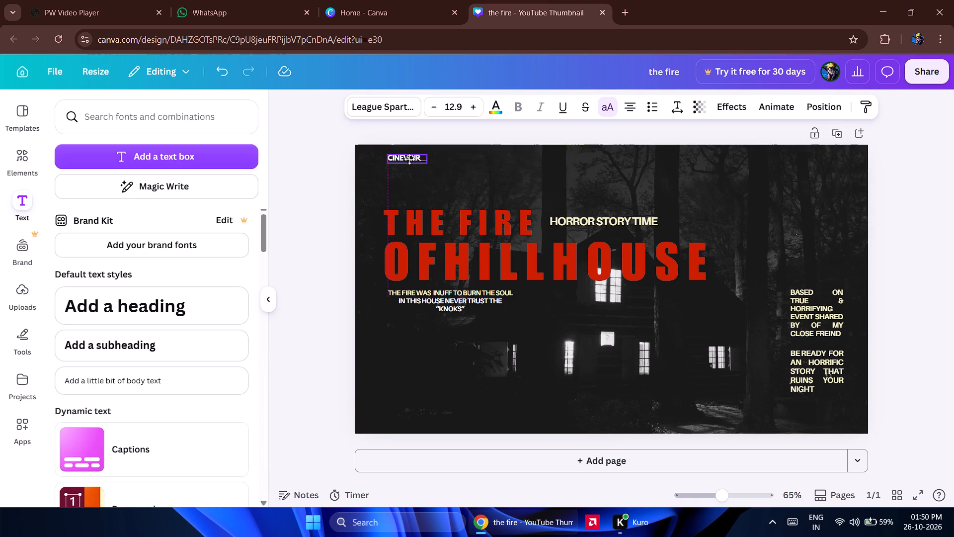
left_click_drag(409, 159, 405, 155)
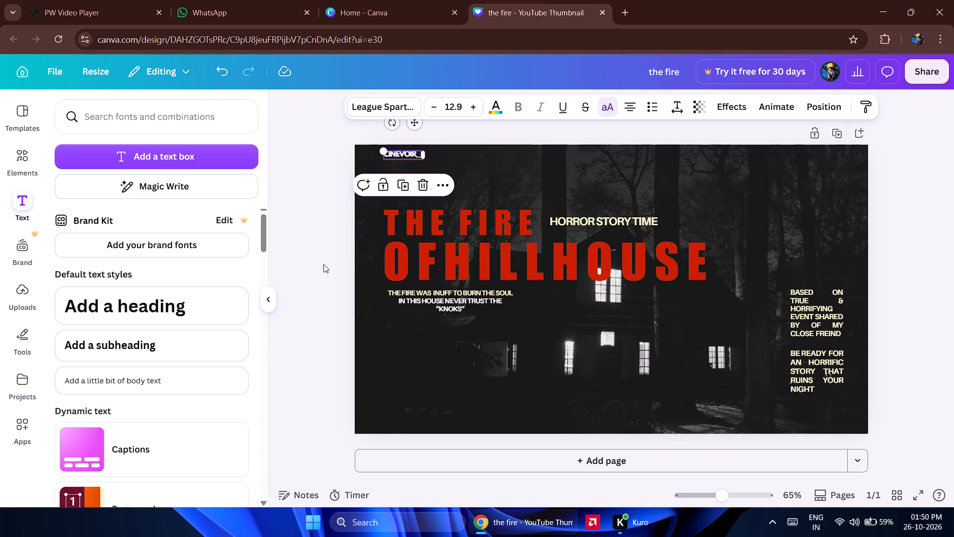
left_click(322, 265)
left_click(402, 158)
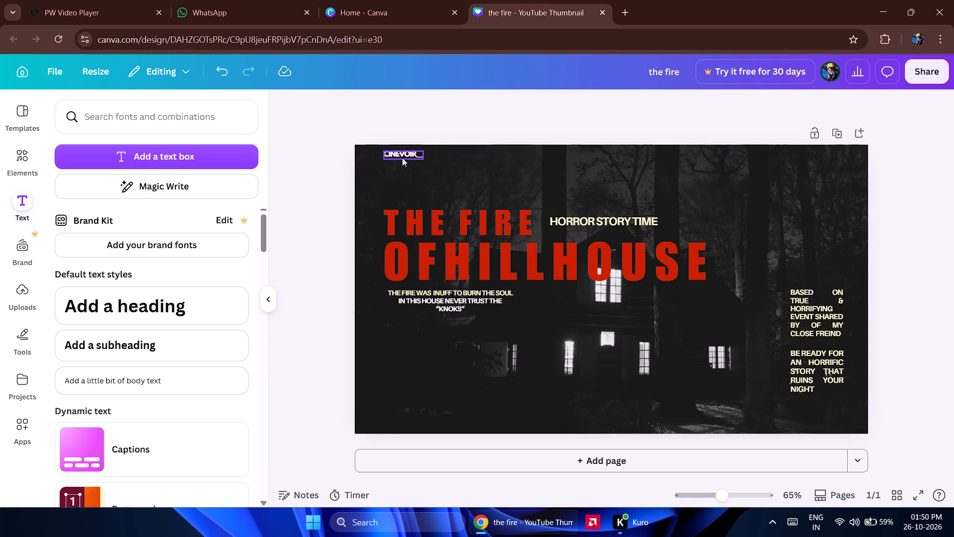
left_click_drag(401, 154, 411, 414)
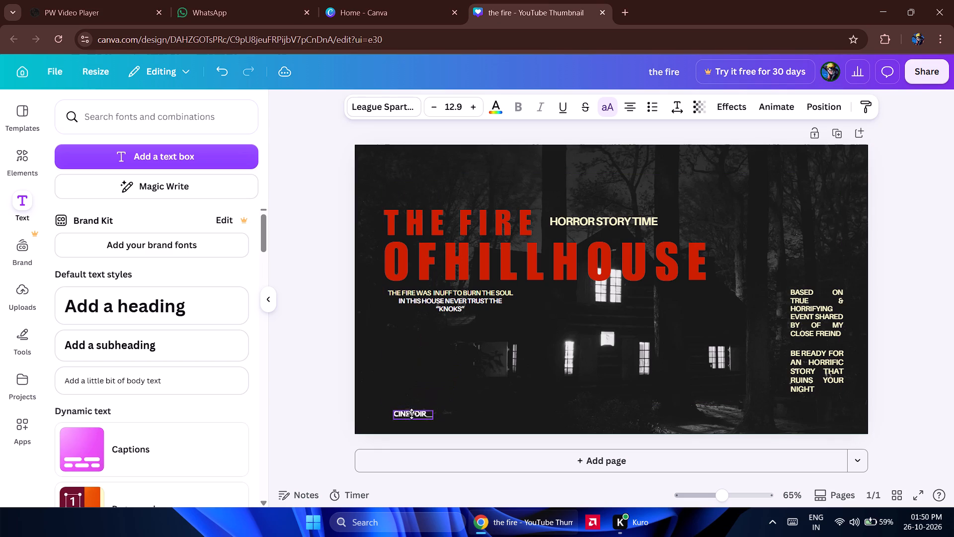
left_click_drag(411, 414, 403, 399)
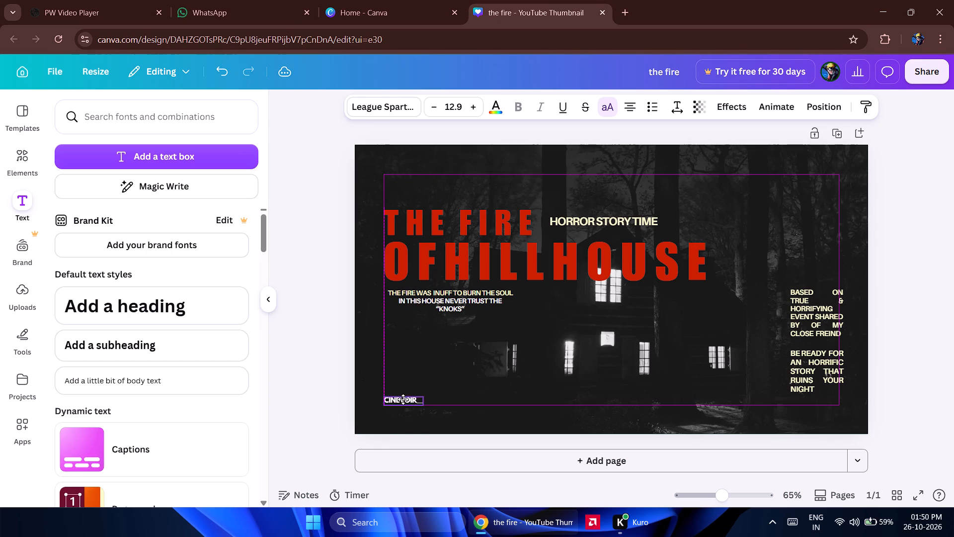
left_click_drag(403, 399, 403, 398)
left_click(331, 399)
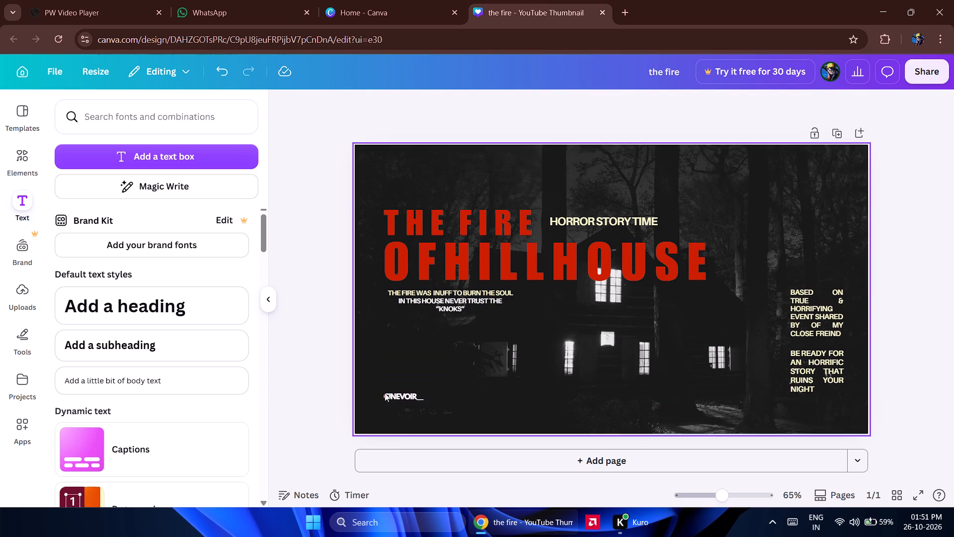
left_click_drag(394, 395, 396, 415)
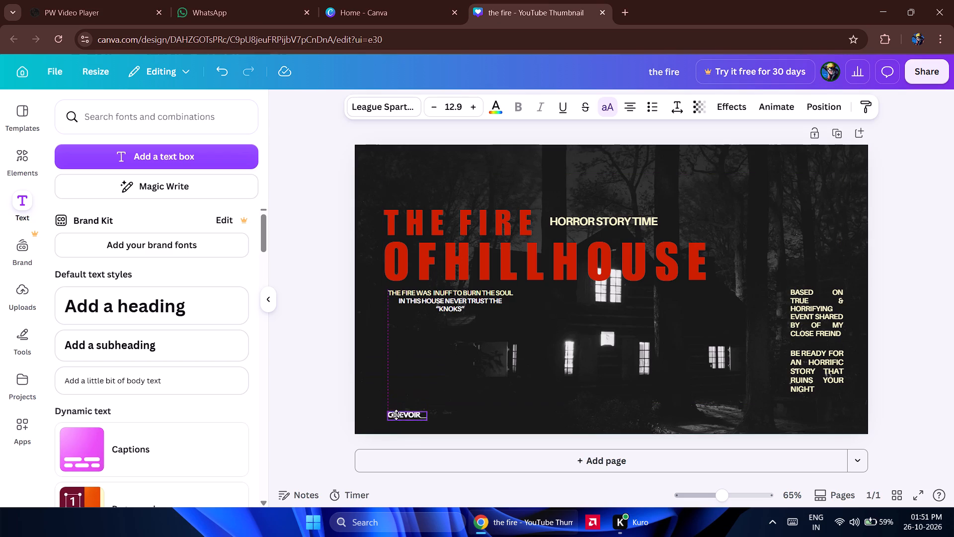
left_click_drag(396, 415, 396, 417)
left_click(274, 417)
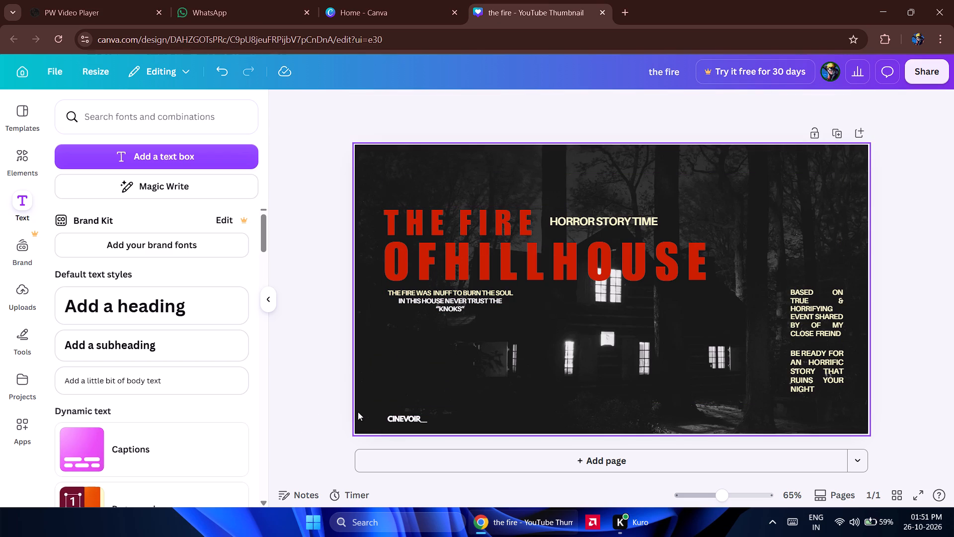
Insert the red YouTube play-button logo from the recently used elements.
left_click(11, 162)
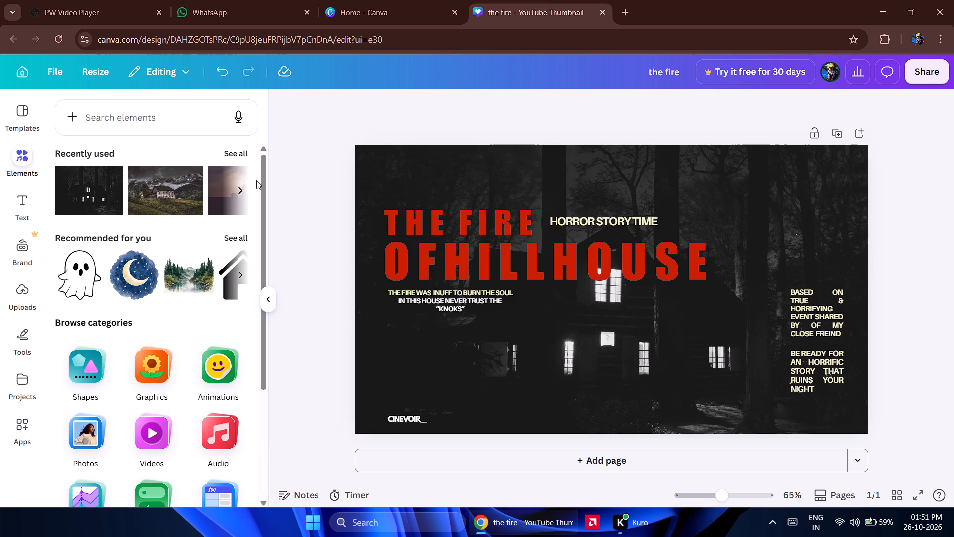
left_click(238, 186)
triple_click(238, 186)
triple_click(238, 186)
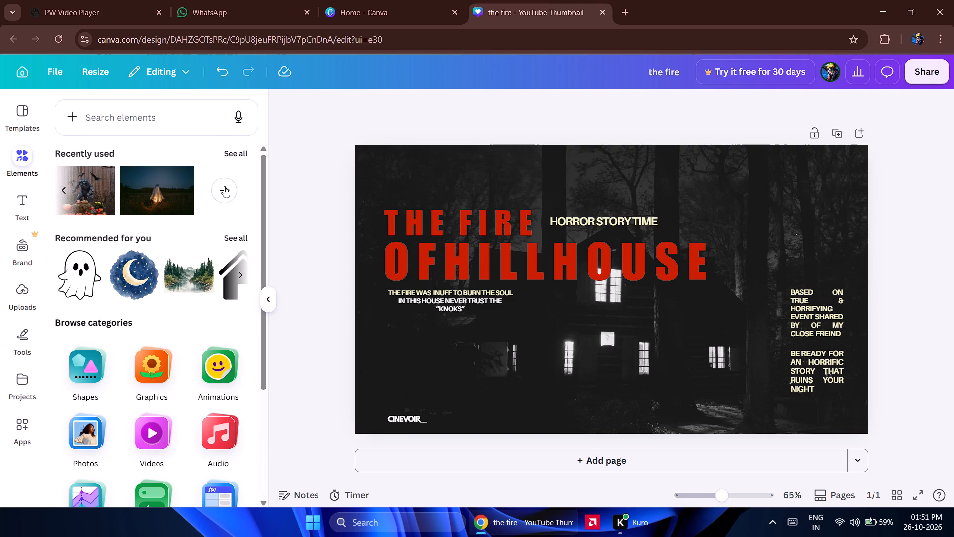
left_click(224, 186)
scroll(158, 326, "down", 20)
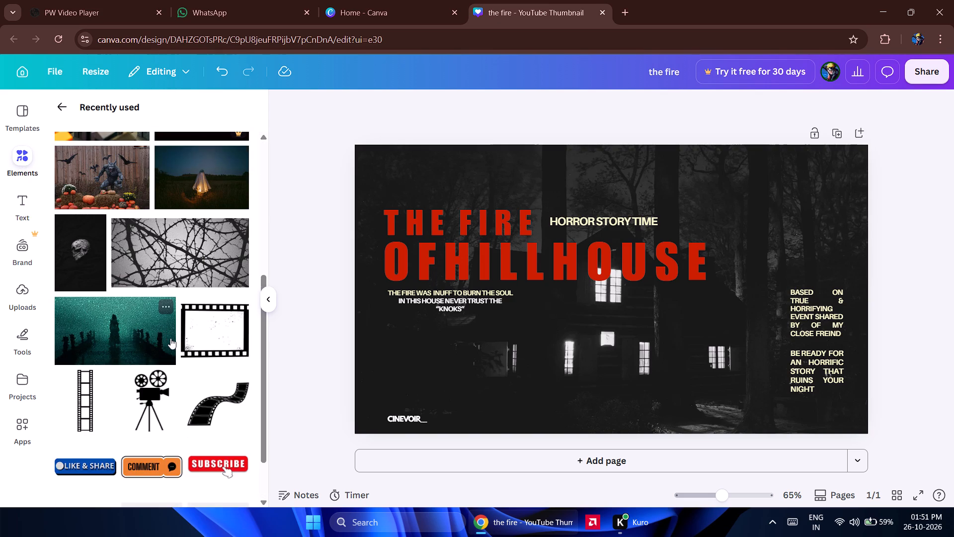
scroll(170, 339, "down", 12)
left_click(66, 468)
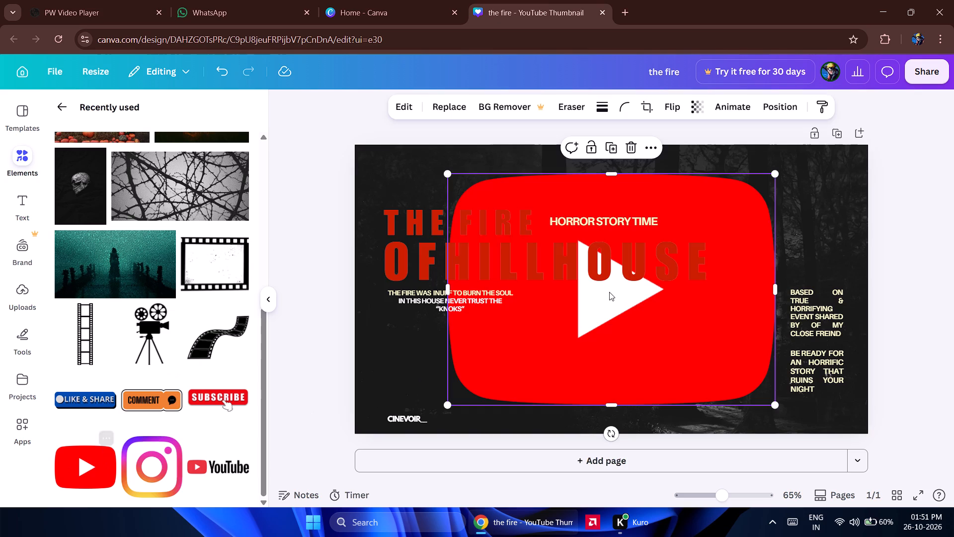
Shrink the YouTube logo to a small icon and move it just above the "CINEVOIR__" text.
left_click_drag(659, 364, 646, 379)
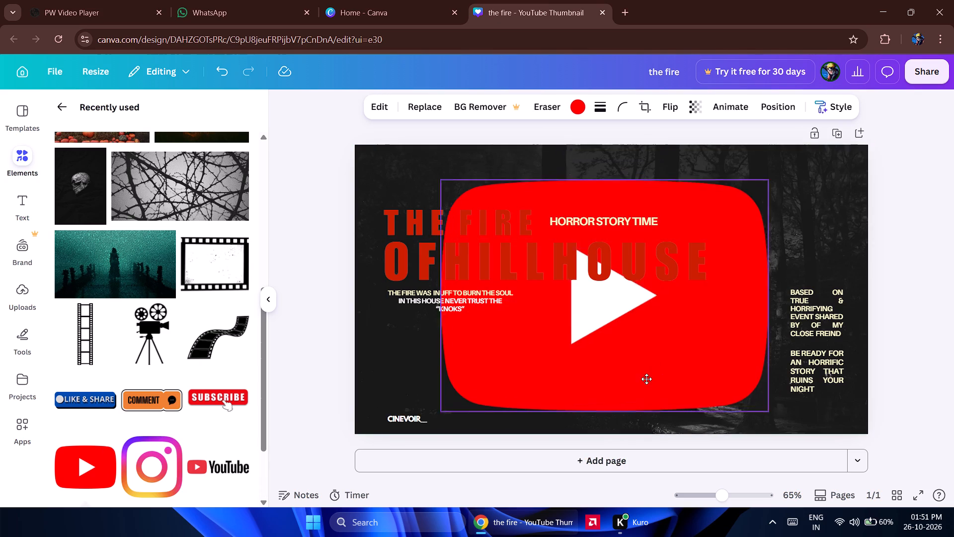
left_click_drag(646, 379, 521, 426)
left_click_drag(636, 465, 619, 452)
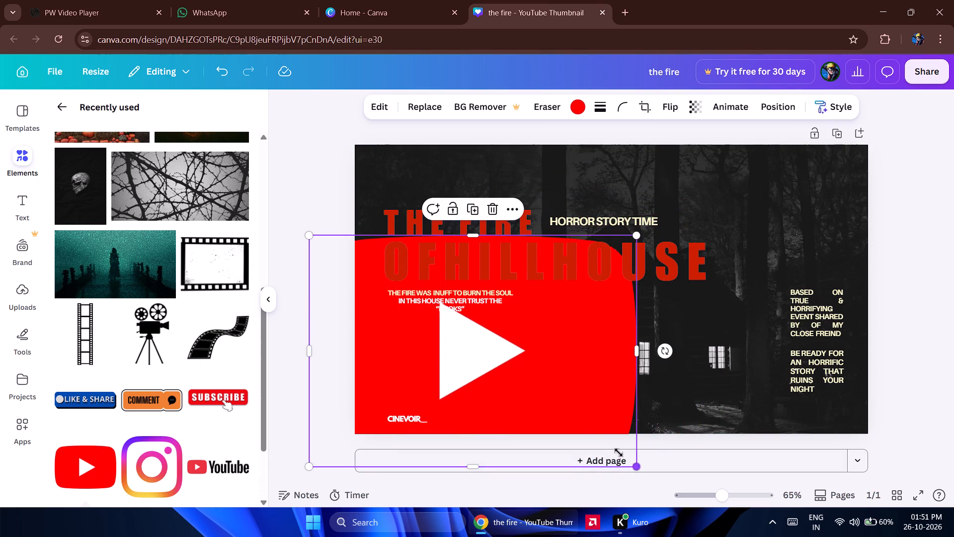
left_click_drag(619, 452, 506, 374)
left_click_drag(426, 358, 476, 382)
left_click_drag(559, 398, 555, 398)
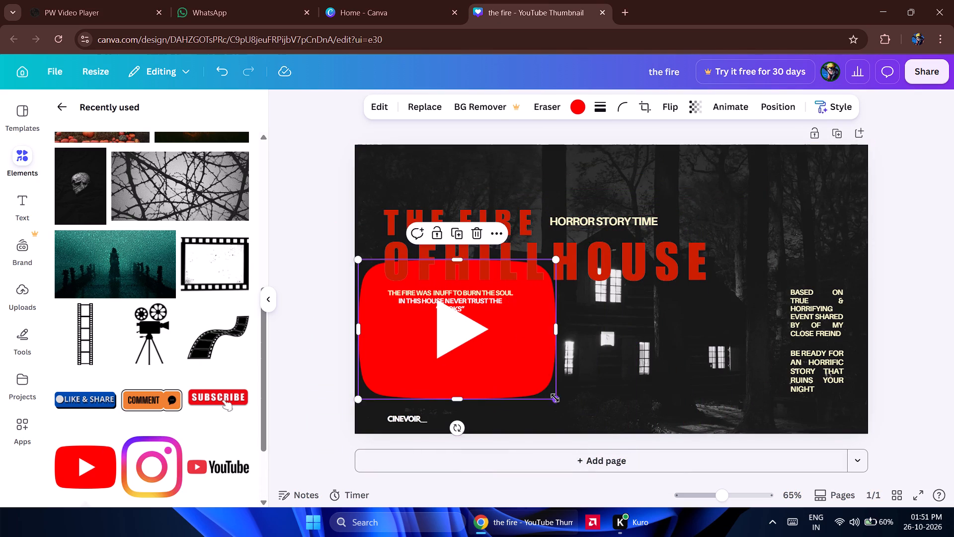
left_click_drag(555, 398, 392, 348)
left_click_drag(365, 287, 364, 427)
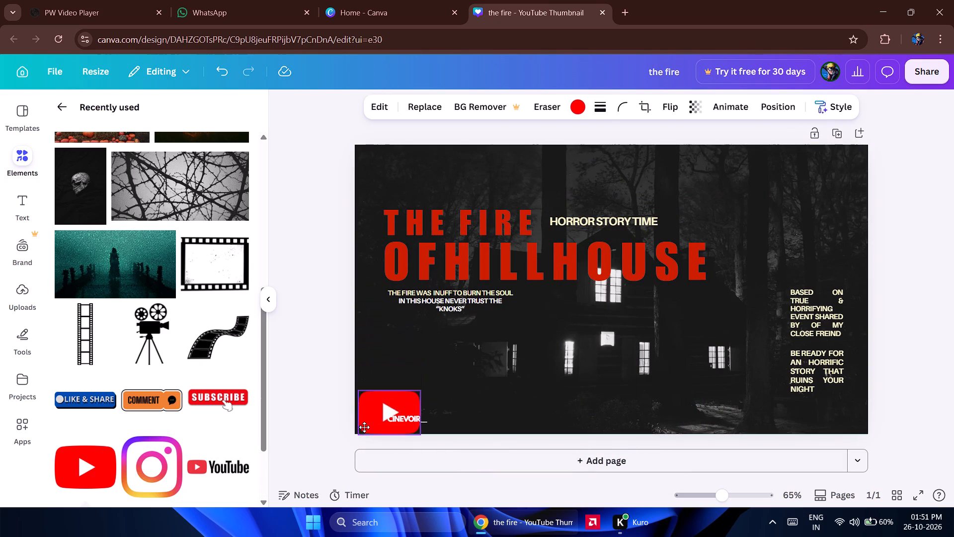
left_click_drag(364, 427, 378, 417)
left_click_drag(432, 430, 404, 413)
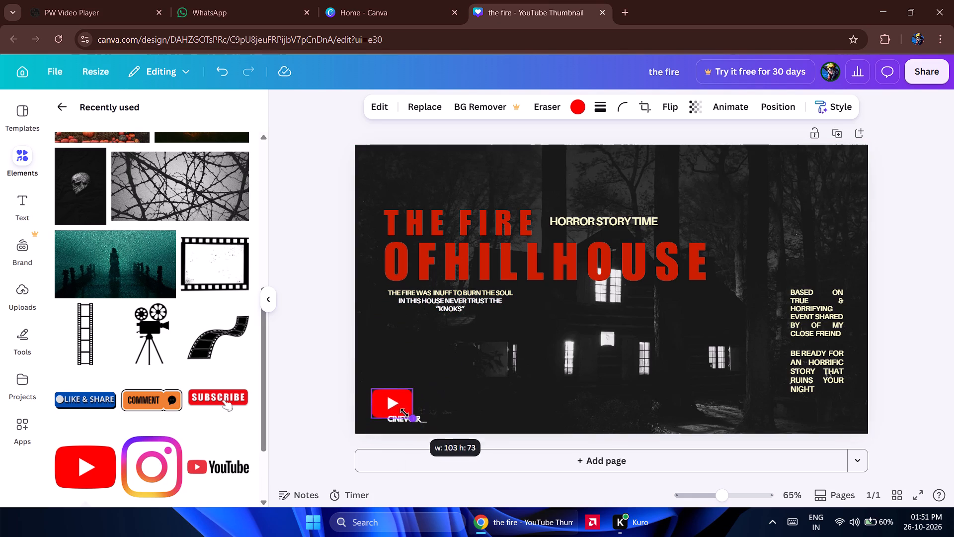
left_click_drag(404, 413, 394, 405)
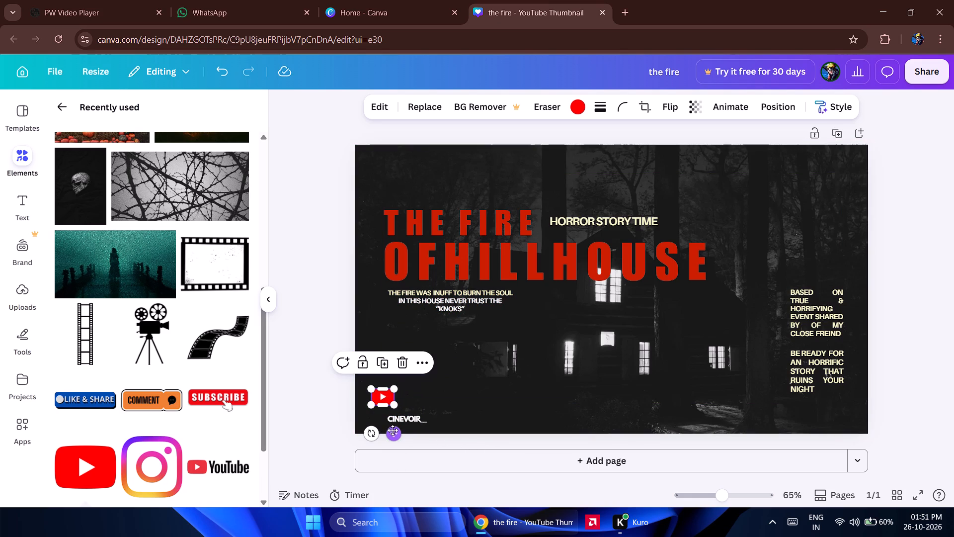
Place the YouTube logo directly left of the "CINEVOIR__" text and shrink it further to about the text's height.
left_click_drag(393, 430, 385, 451)
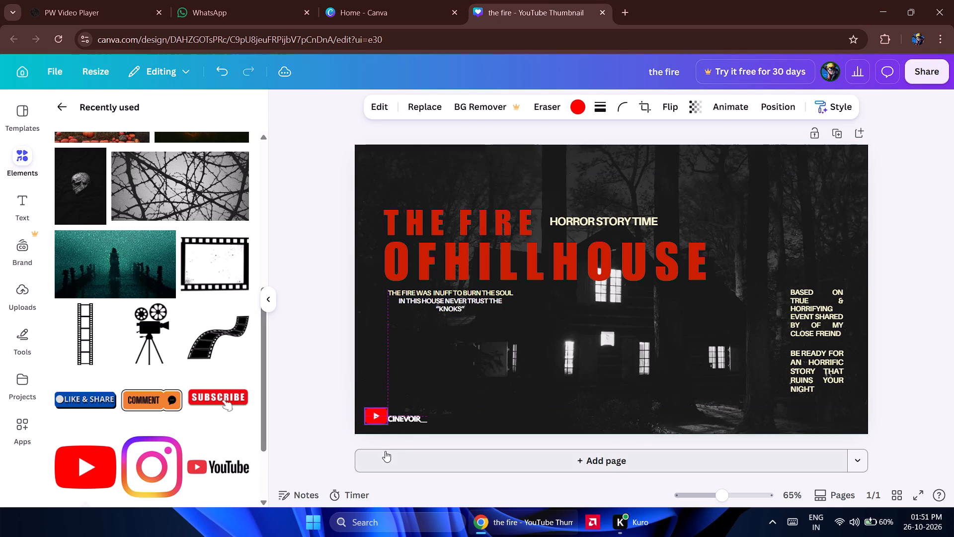
left_click_drag(385, 451, 385, 452)
left_click_drag(384, 431, 379, 428)
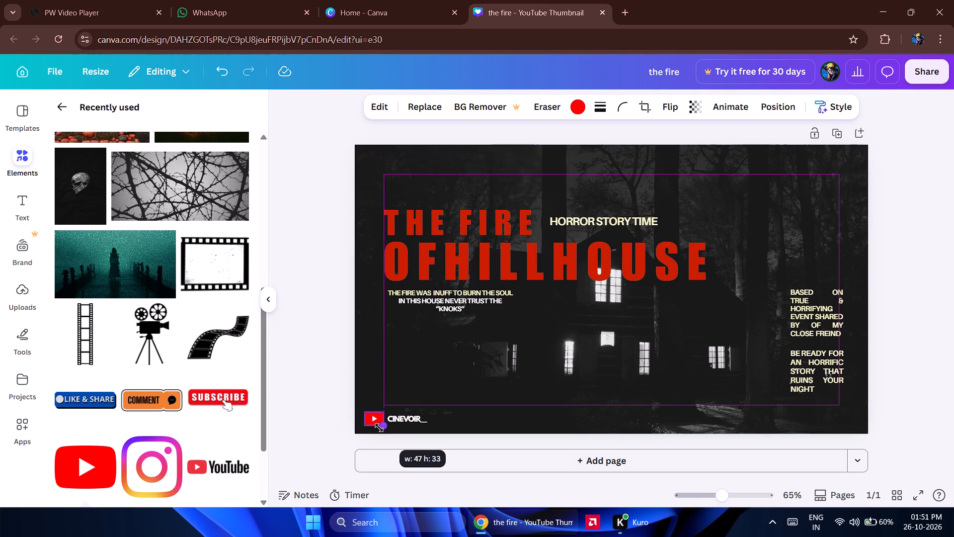
left_click_drag(379, 428, 374, 426)
left_click_drag(385, 448, 388, 450)
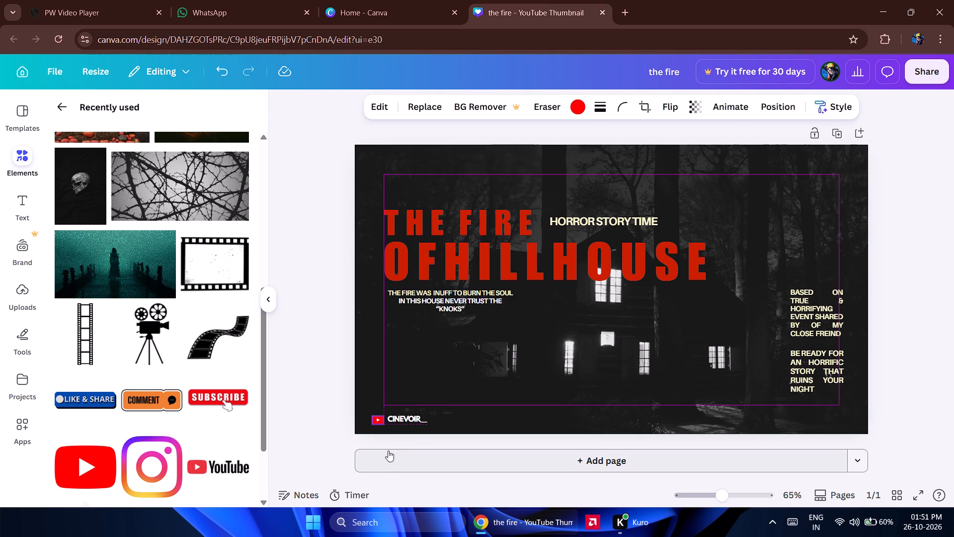
left_click_drag(388, 450, 389, 451)
left_click(313, 420)
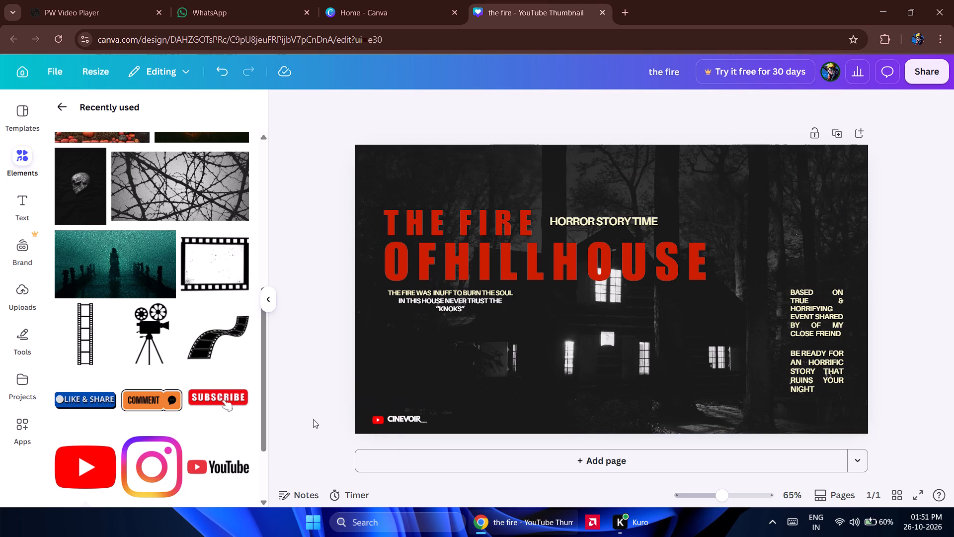
Fine-tune the YouTube logo beside "CINEVOIR__", enlarging it slightly and keeping it level with the text.
left_click(396, 419)
left_click(400, 418)
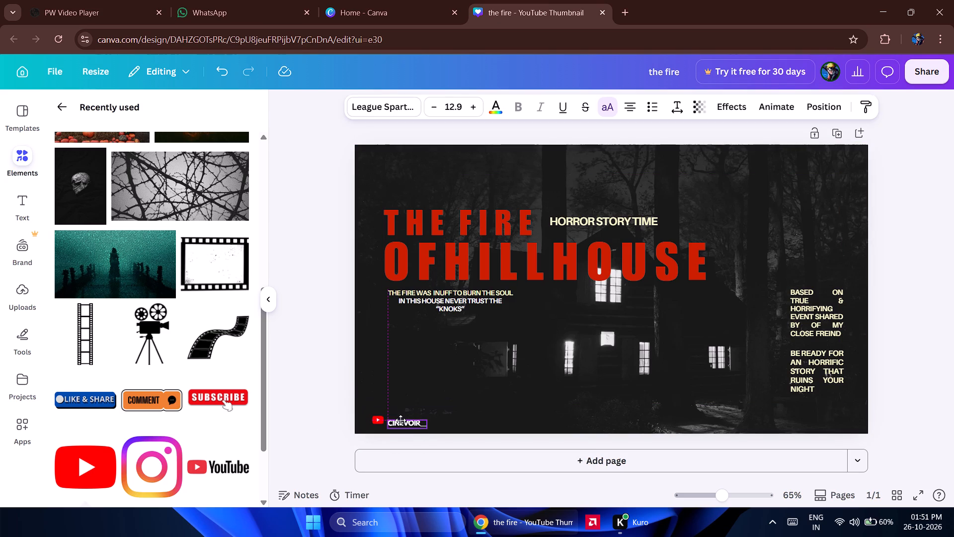
left_click(290, 424)
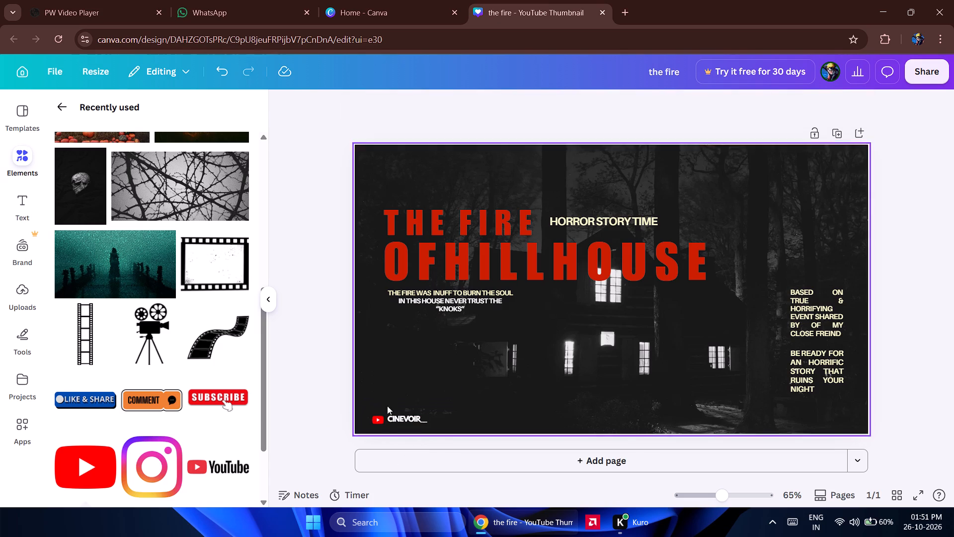
left_click(378, 417)
left_click(386, 416)
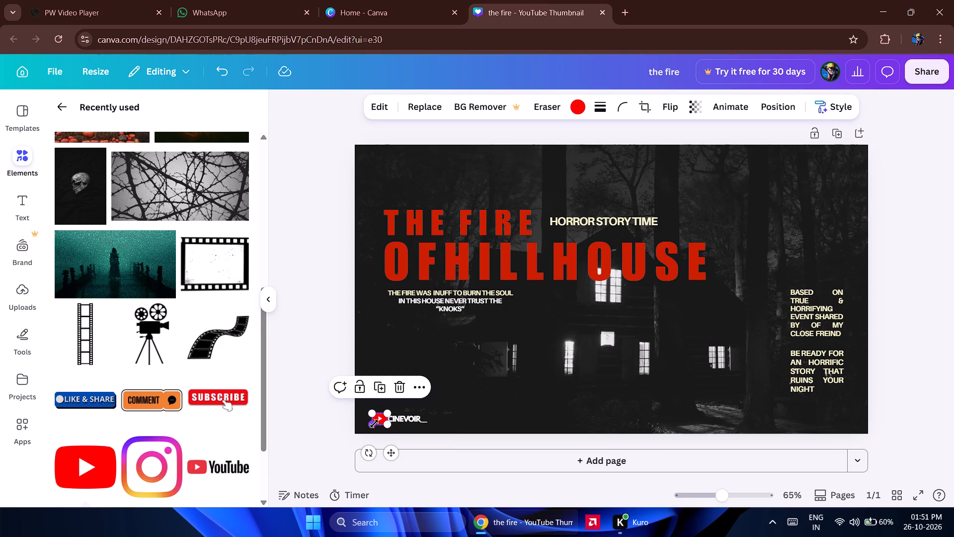
left_click(392, 454)
left_click(280, 376)
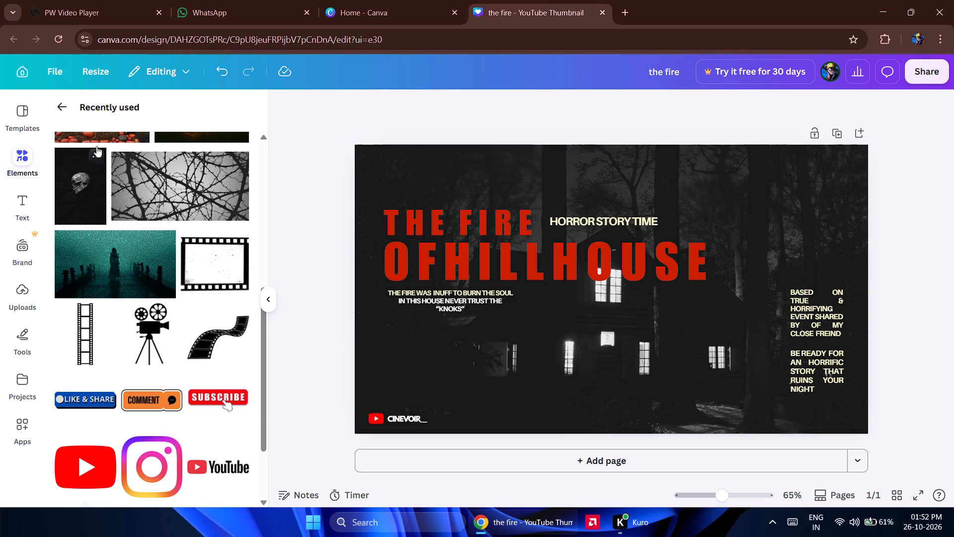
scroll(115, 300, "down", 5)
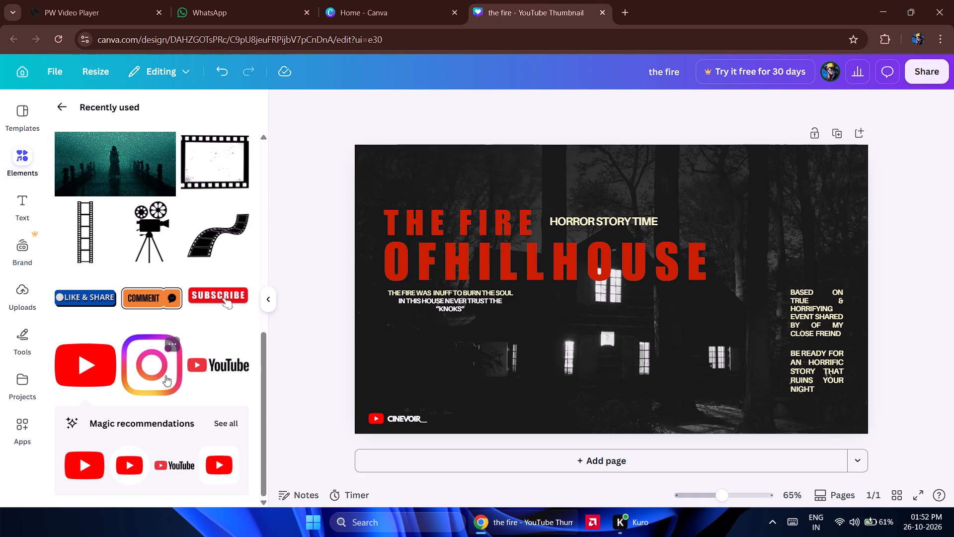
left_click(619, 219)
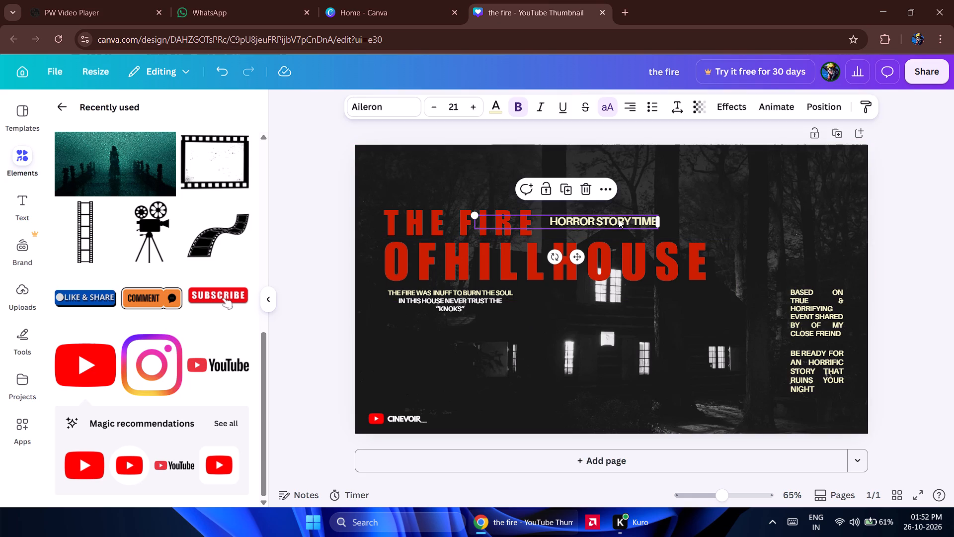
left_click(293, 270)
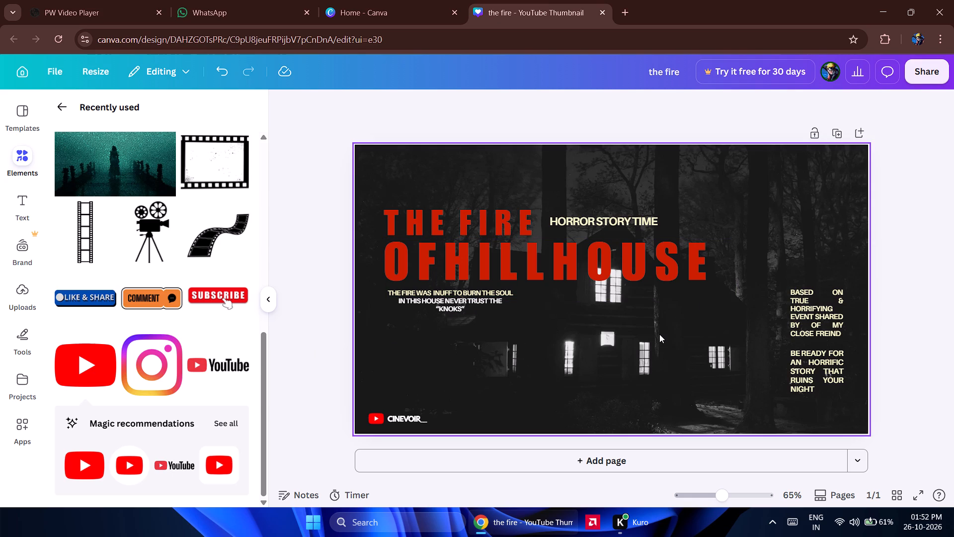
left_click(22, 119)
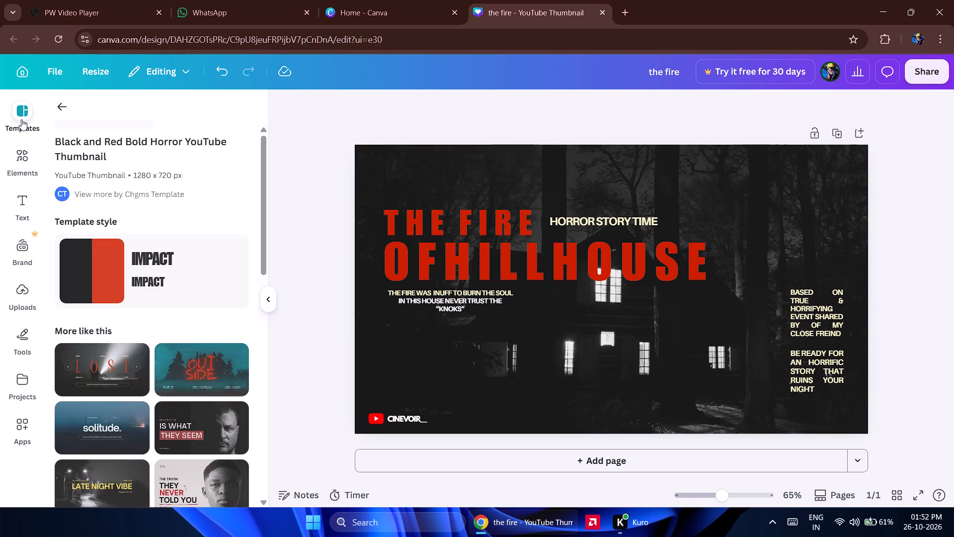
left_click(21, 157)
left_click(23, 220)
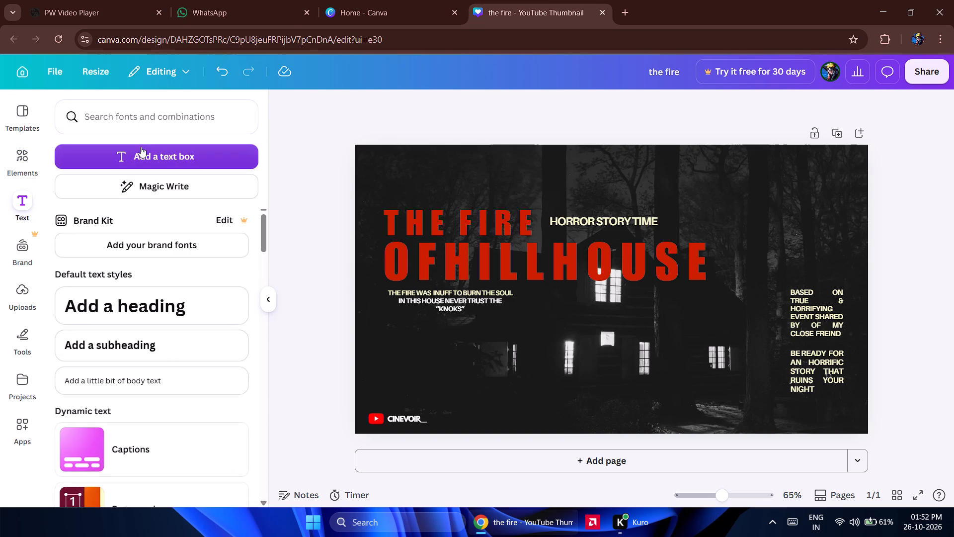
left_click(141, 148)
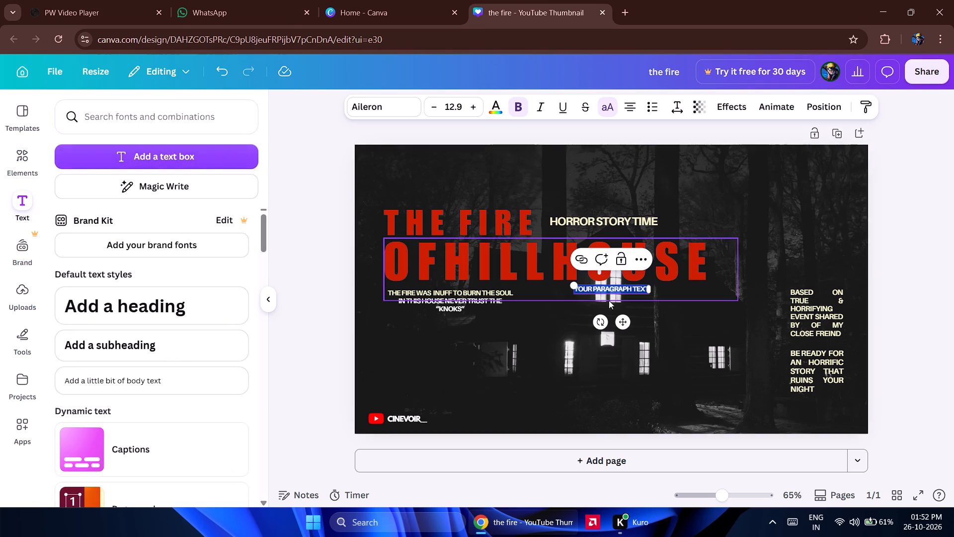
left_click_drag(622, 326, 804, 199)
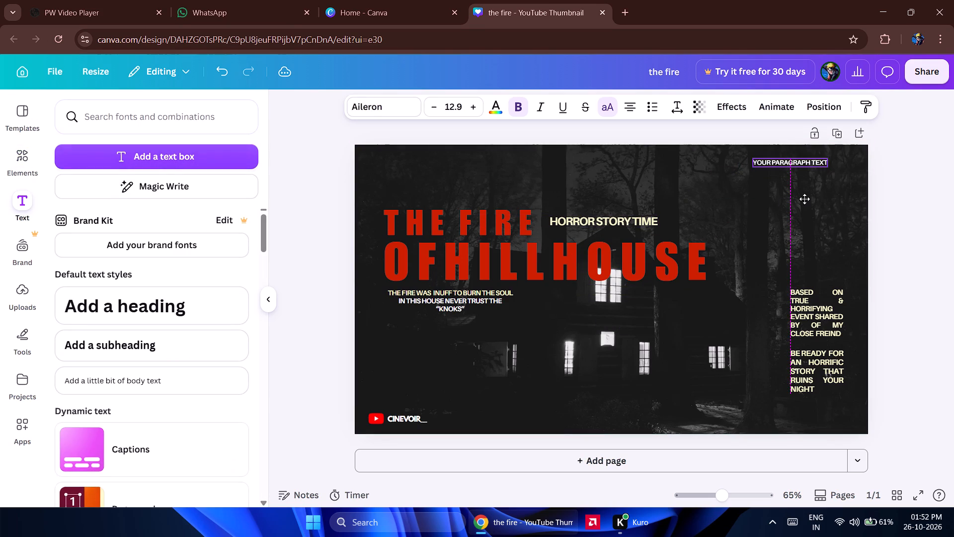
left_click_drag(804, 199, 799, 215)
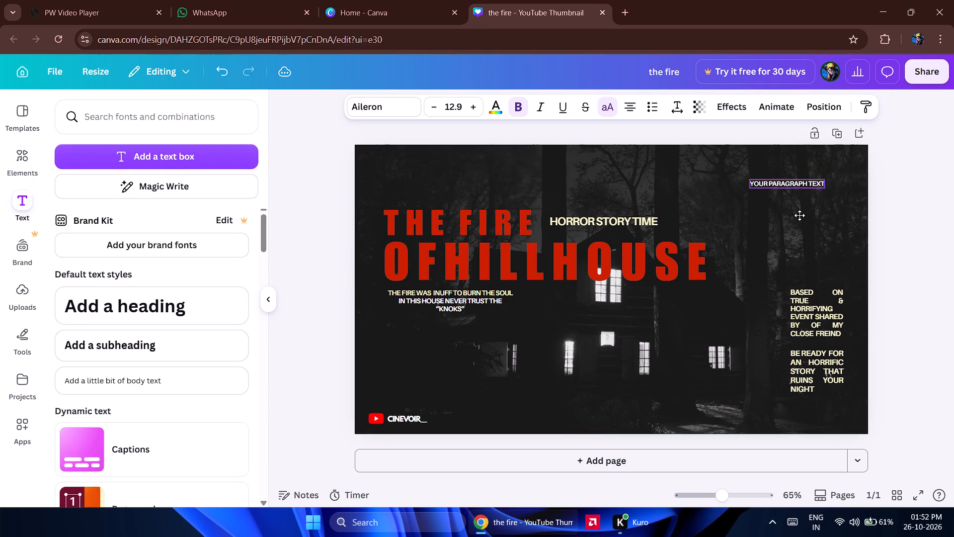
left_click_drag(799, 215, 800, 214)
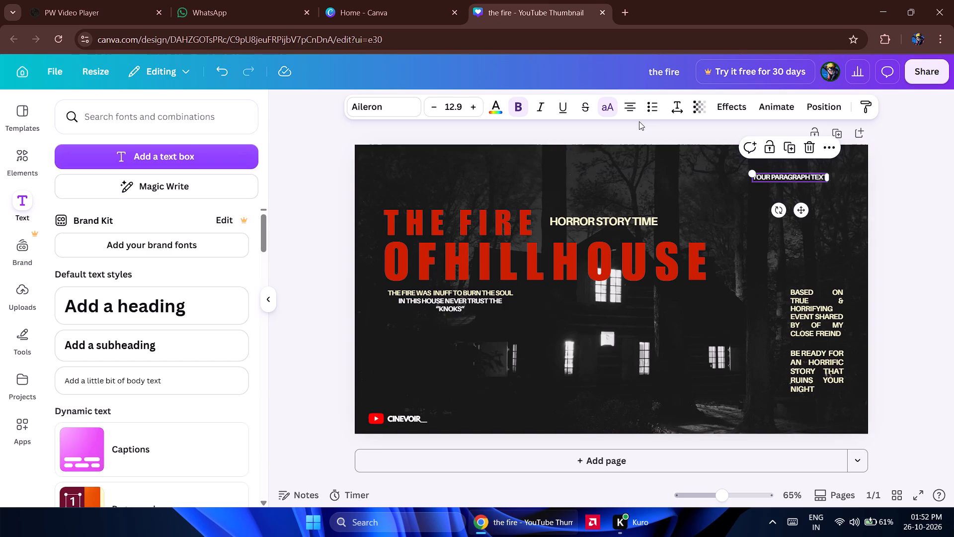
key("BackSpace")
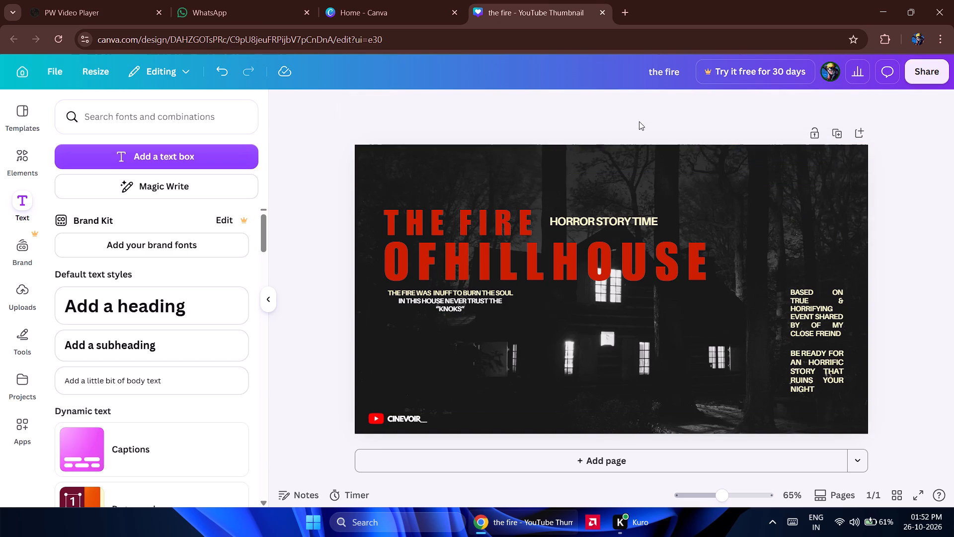
Add a text box reading "A STORY OF MICHEL FAMILY".
left_click(134, 150)
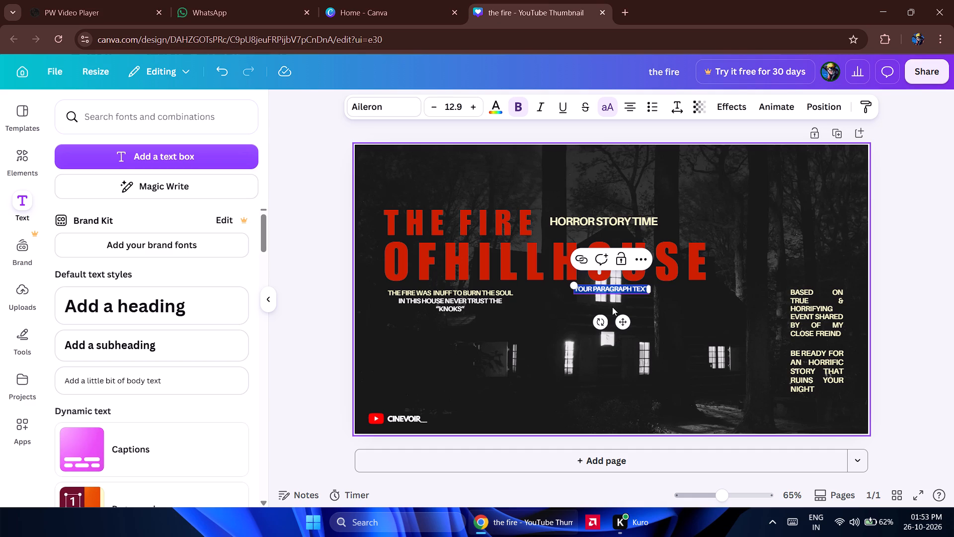
key("BackSpace")
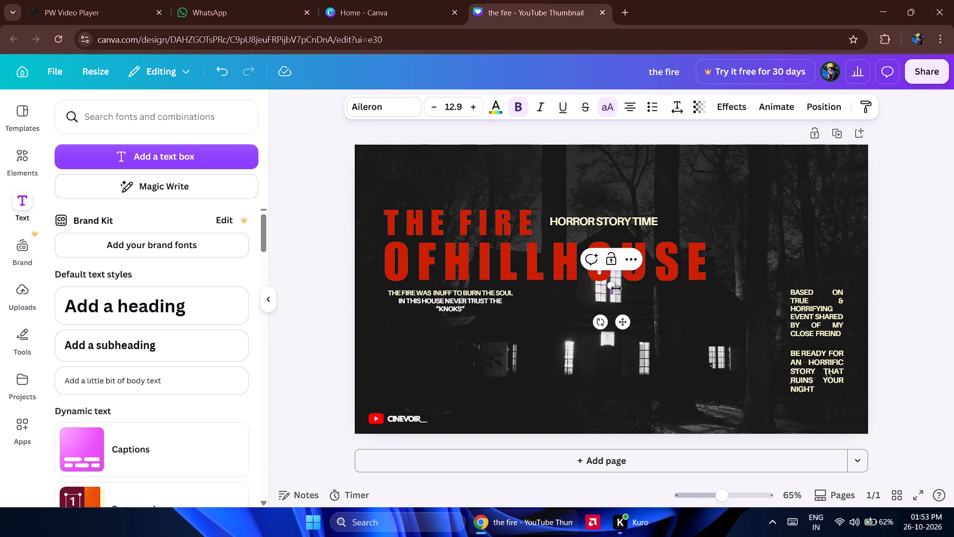
type("a")
key("space")
type("st")
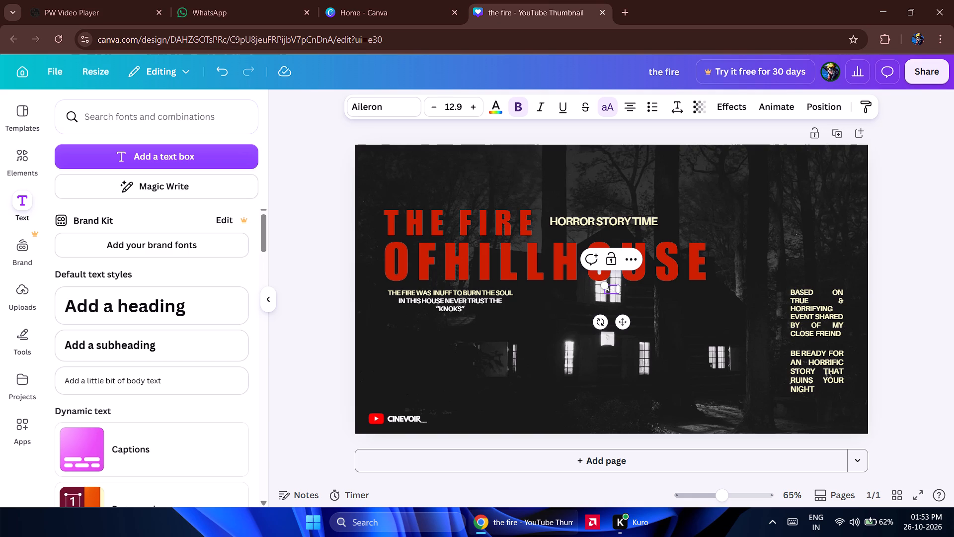
key("o")
type("ry")
key("space")
type("of")
key("space")
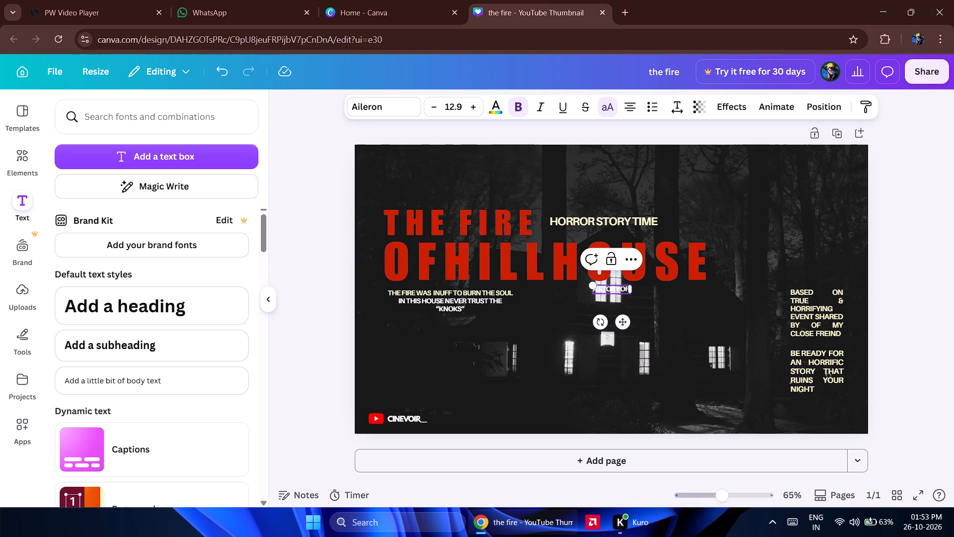
type("michel")
key("space")
type("family")
key("space")
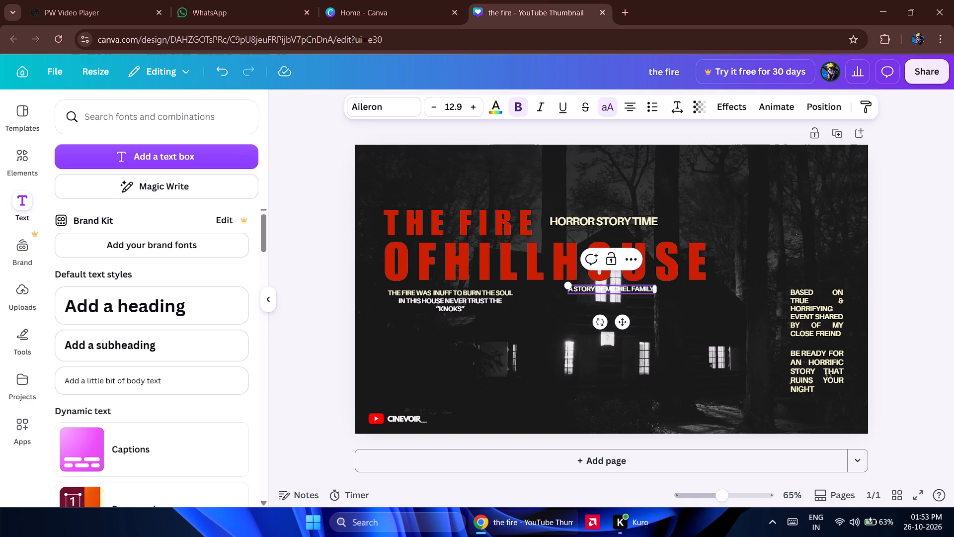
Move the "A STORY OF MICHEL FAMILY" line to the thumbnail's upper-right area, its right edge aligned with the side paragraphs.
left_click_drag(621, 327, 820, 198)
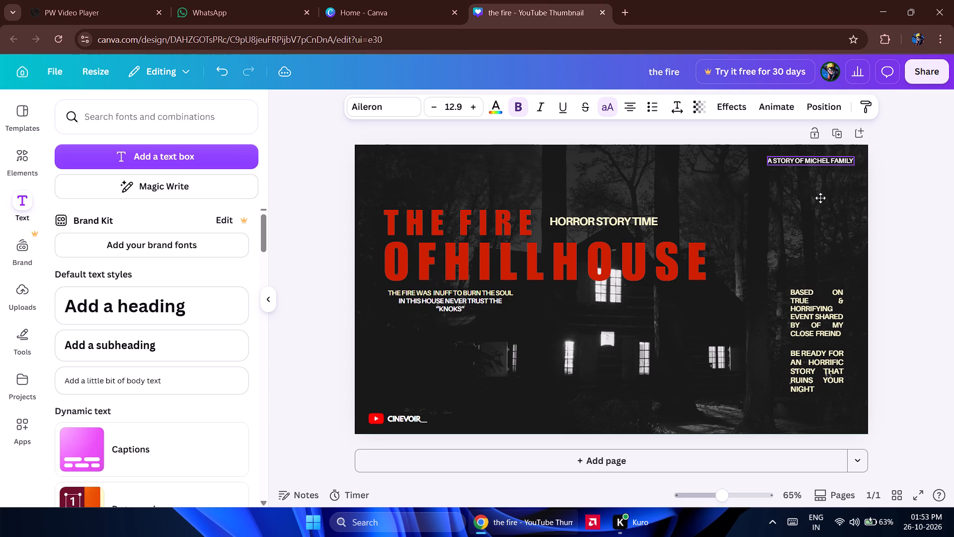
left_click_drag(820, 198, 810, 199)
left_click_drag(790, 162, 790, 170)
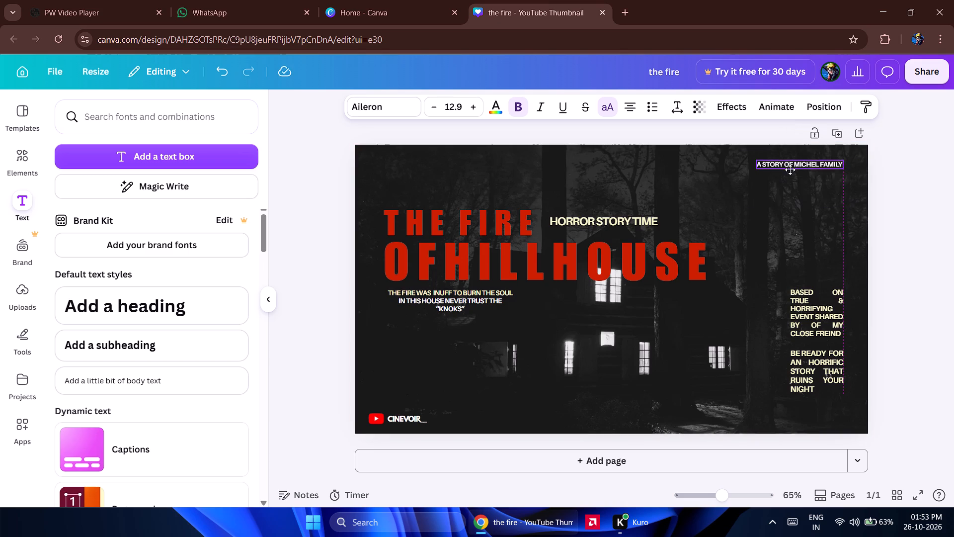
left_click_drag(790, 170, 788, 182)
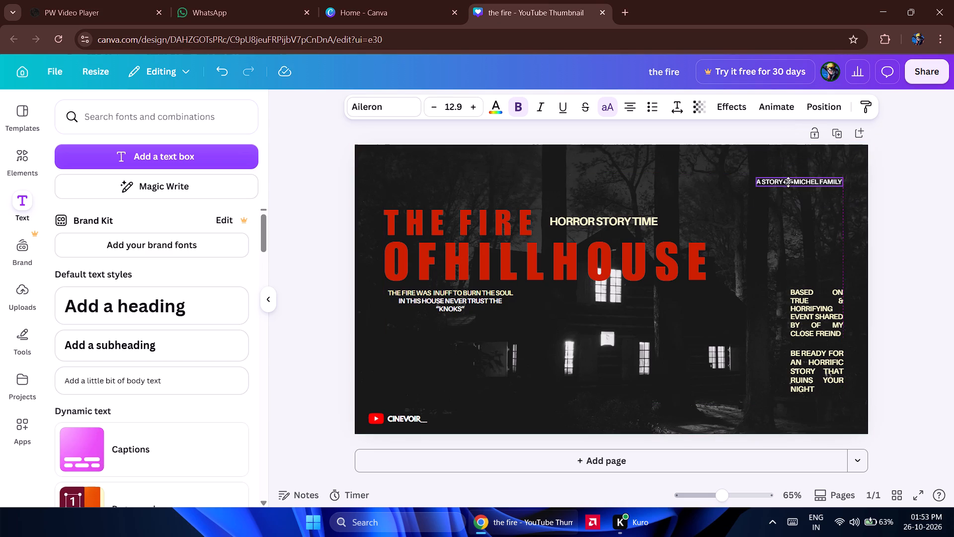
left_click_drag(788, 182, 789, 181)
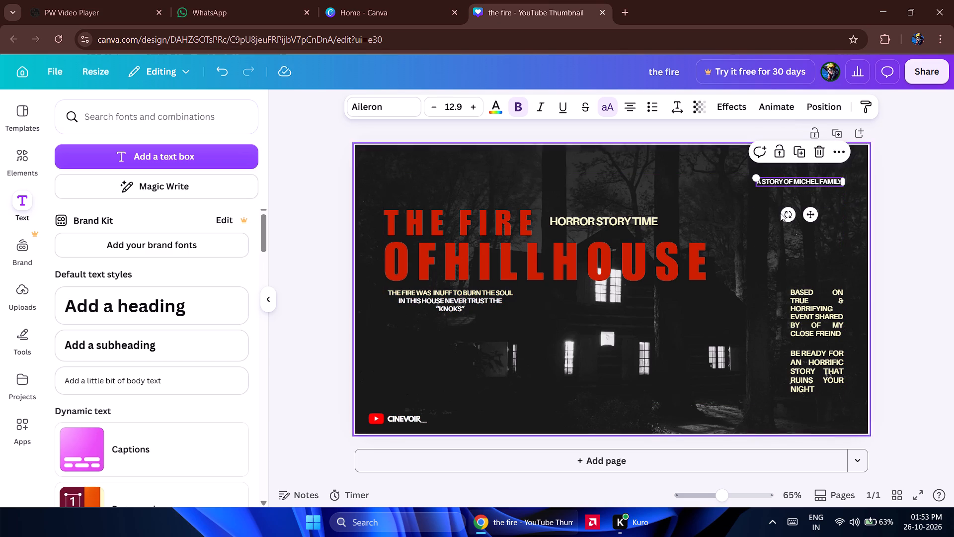
Shift the two side paragraphs and the "A STORY OF MICHEL FAMILY" line slightly left, keeping their right edges aligned.
left_click(799, 318)
left_click_drag(799, 317, 795, 318)
left_click(806, 355)
left_click_drag(812, 353, 807, 353)
left_click(803, 184)
left_click_drag(804, 182, 797, 184)
left_click(797, 184)
left_click(707, 196)
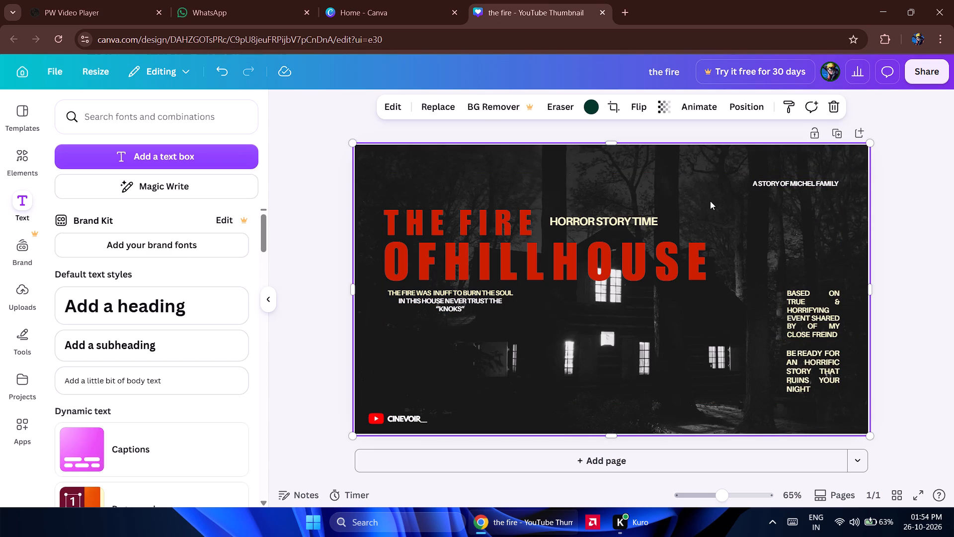
Lower the "A STORY OF MICHEL FAMILY" line until its top aligns with the top of "THE FIRE".
left_click(768, 186)
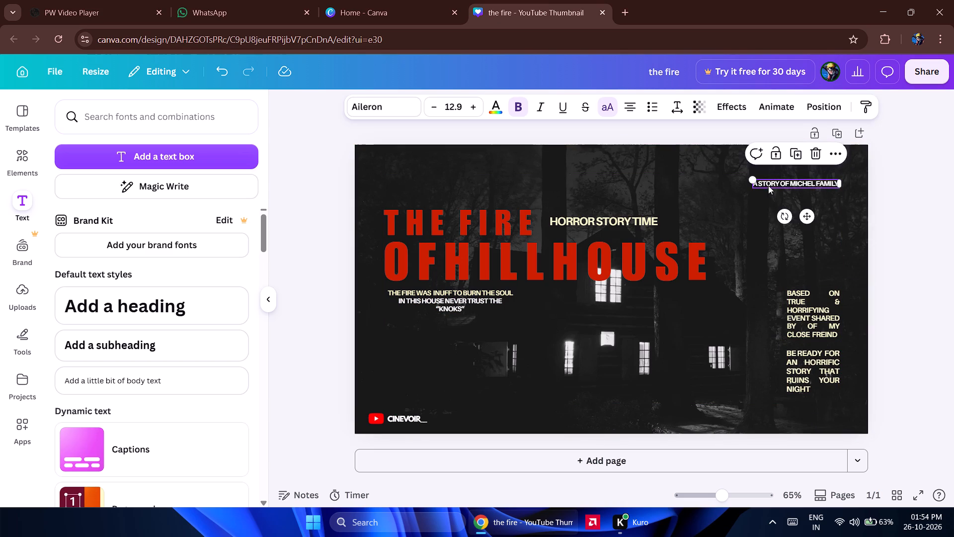
left_click_drag(768, 185, 770, 201)
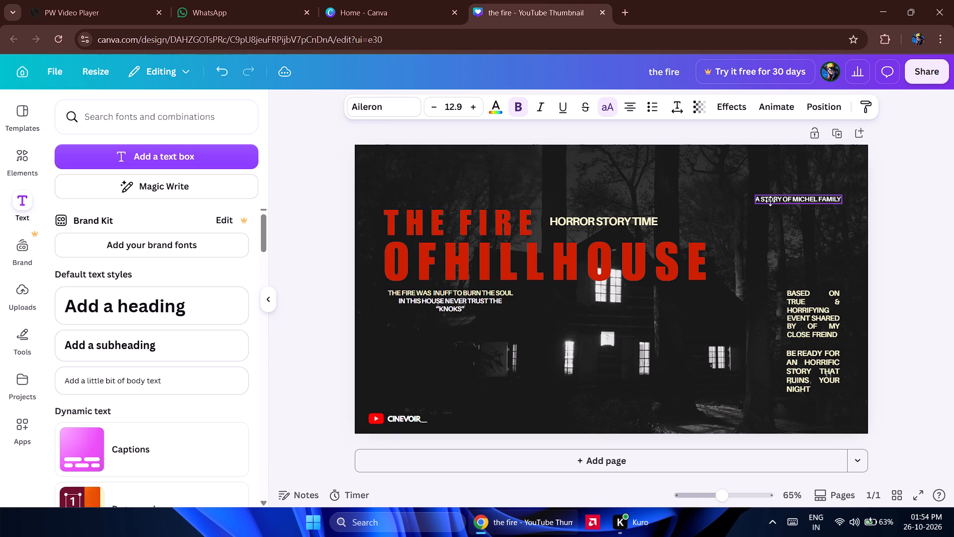
left_click_drag(770, 201, 770, 212)
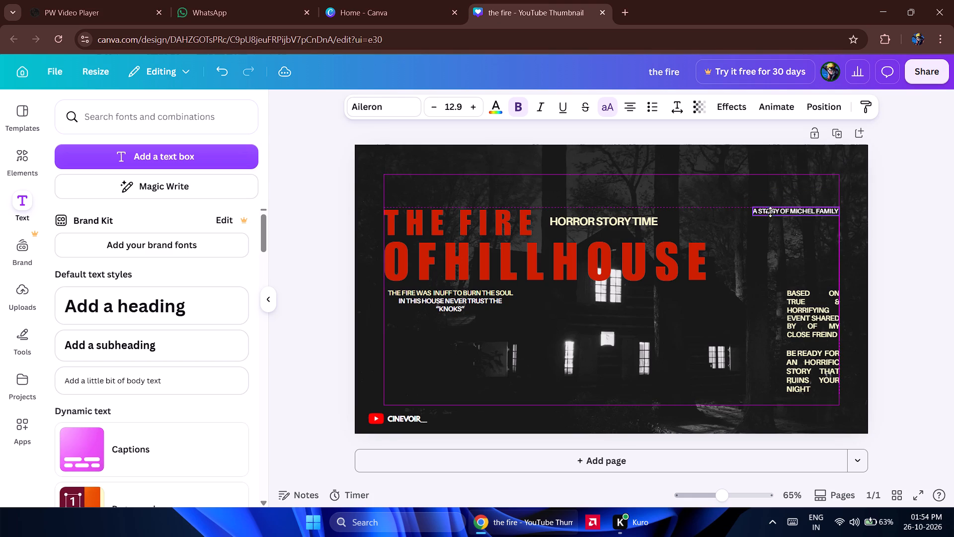
left_click_drag(770, 212, 770, 213)
left_click(689, 194)
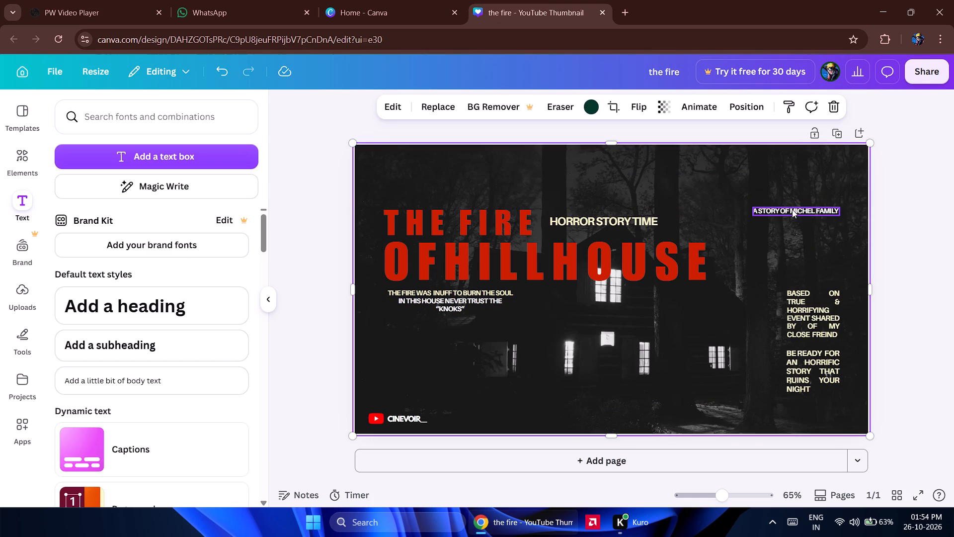
Enlarge the "A STORY OF MICHEL FAMILY" line to font size 15.1 and place it slightly higher than the top of "THE FIRE".
left_click(792, 209)
left_click_drag(755, 207, 738, 203)
left_click_drag(780, 208, 761, 203)
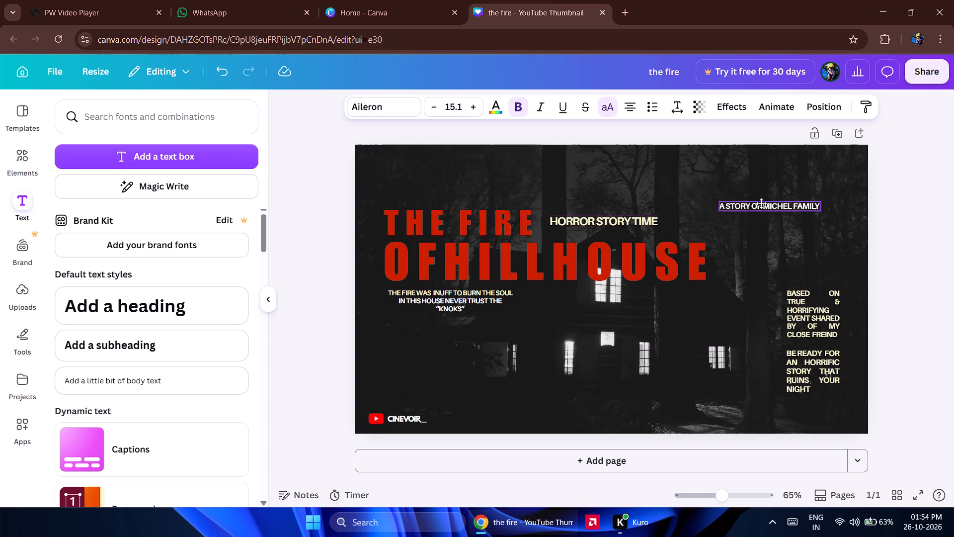
left_click_drag(761, 203, 773, 200)
left_click(647, 185)
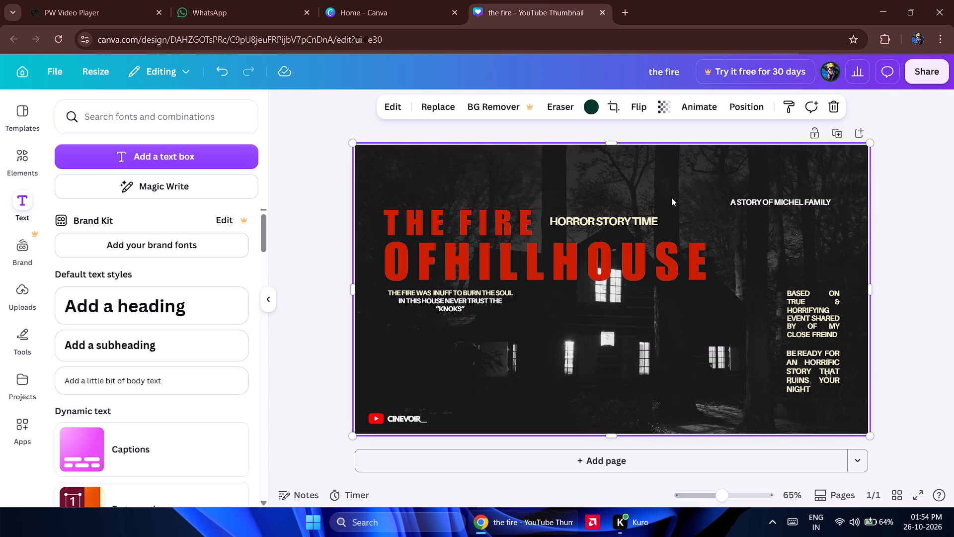
Change the upper-right line to "A STORY OF MICHELS FAMILY" and add an extra space between each pair of words.
left_click(771, 211)
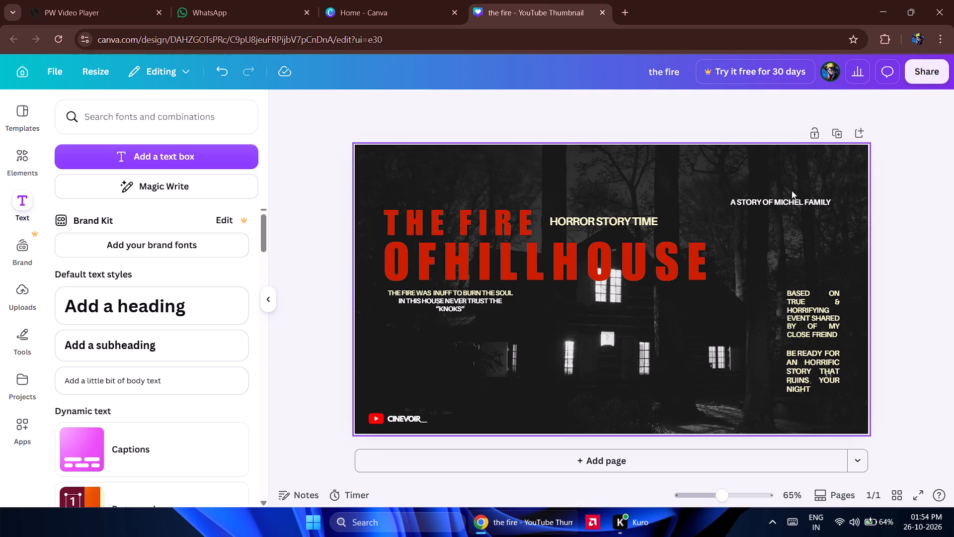
left_click(792, 199)
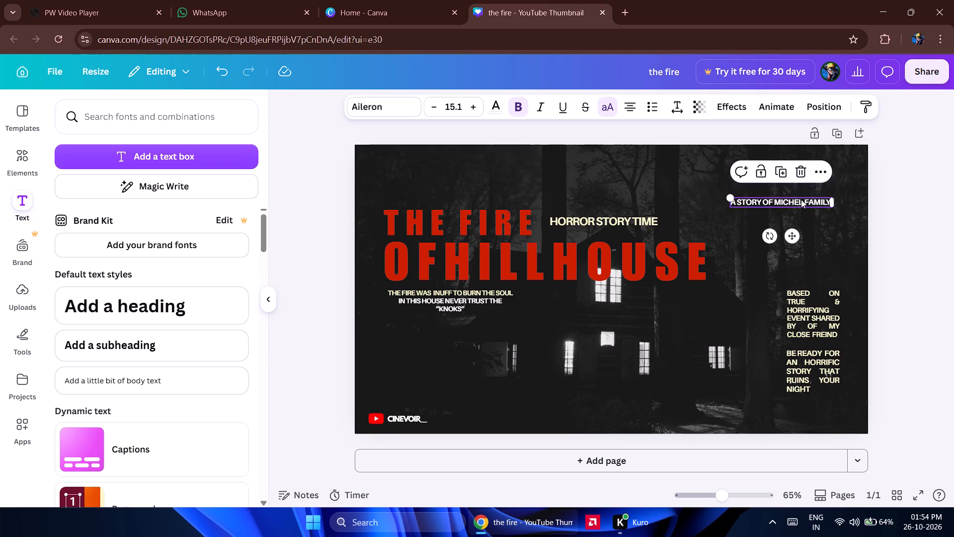
left_click(801, 199)
left_click(801, 202)
key("s")
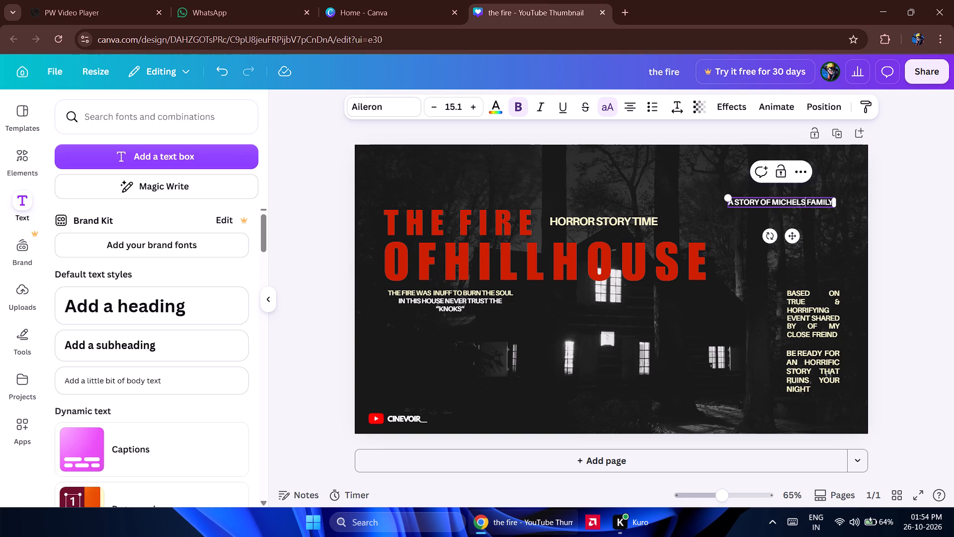
key("space")
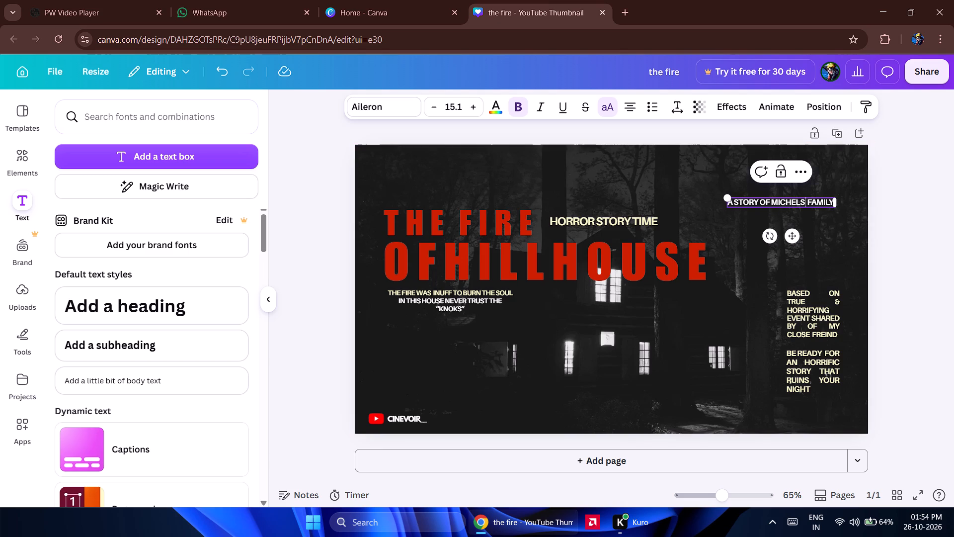
left_click(769, 205)
key("space")
left_click(753, 203)
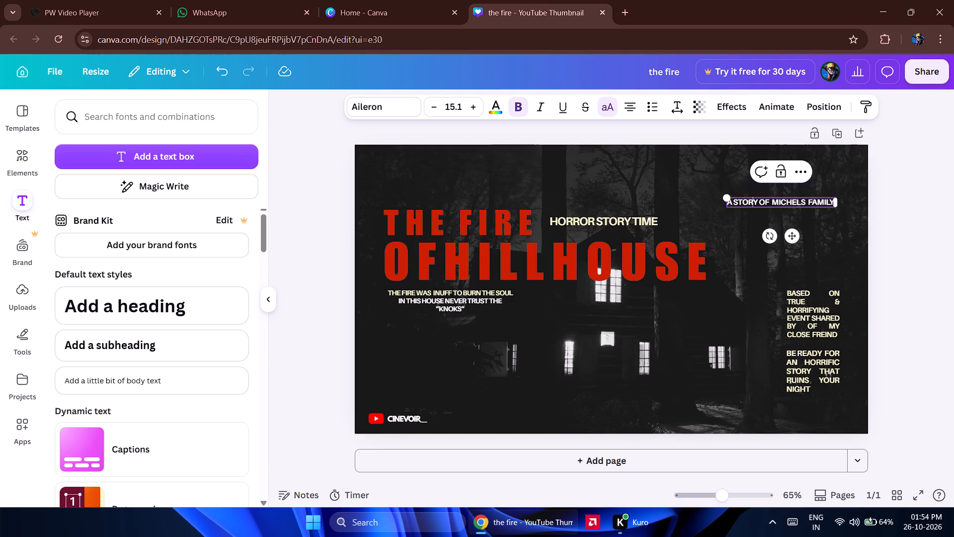
left_click(757, 204)
key("space")
left_click(733, 203)
key("space")
left_click(763, 211)
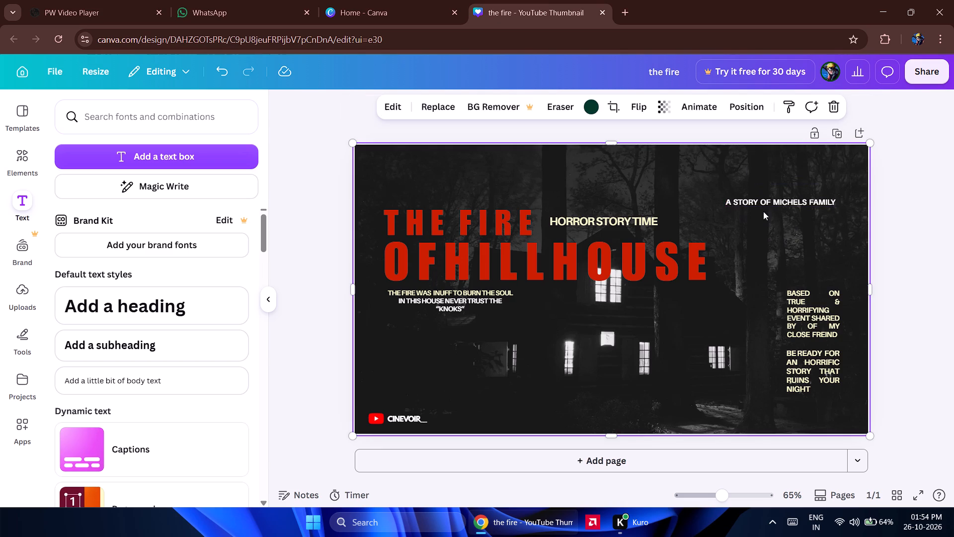
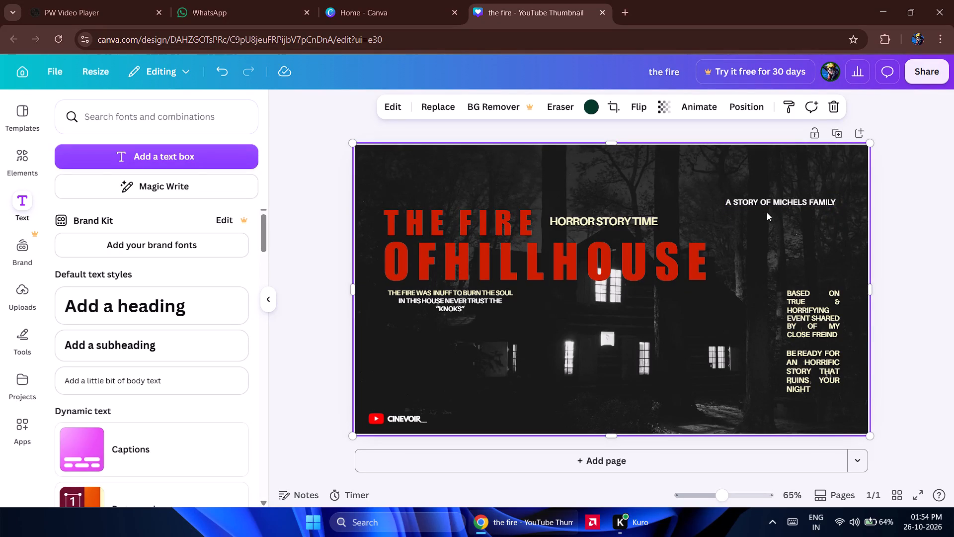
Shift the "A STORY OF MICHELS FAMILY" line slightly to the right.
left_click(315, 243)
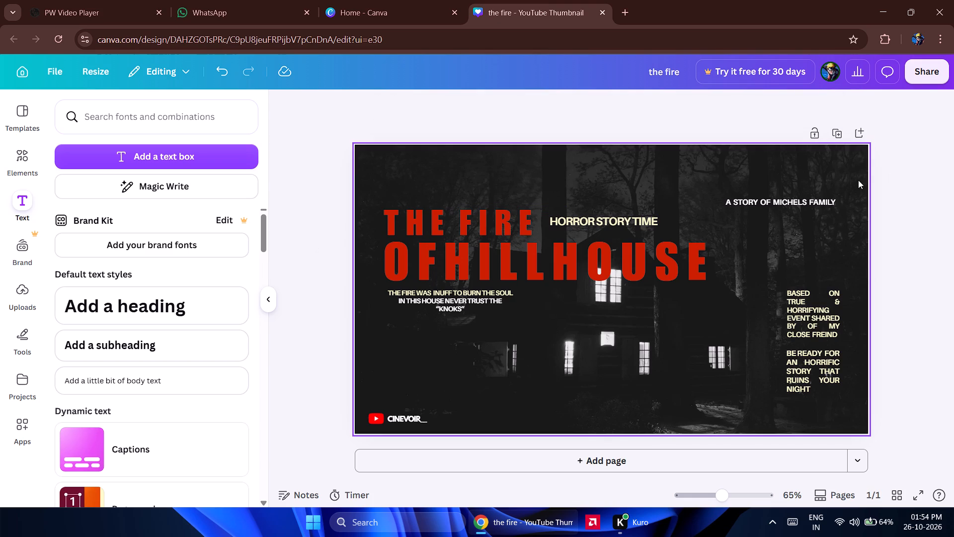
double_click(811, 199)
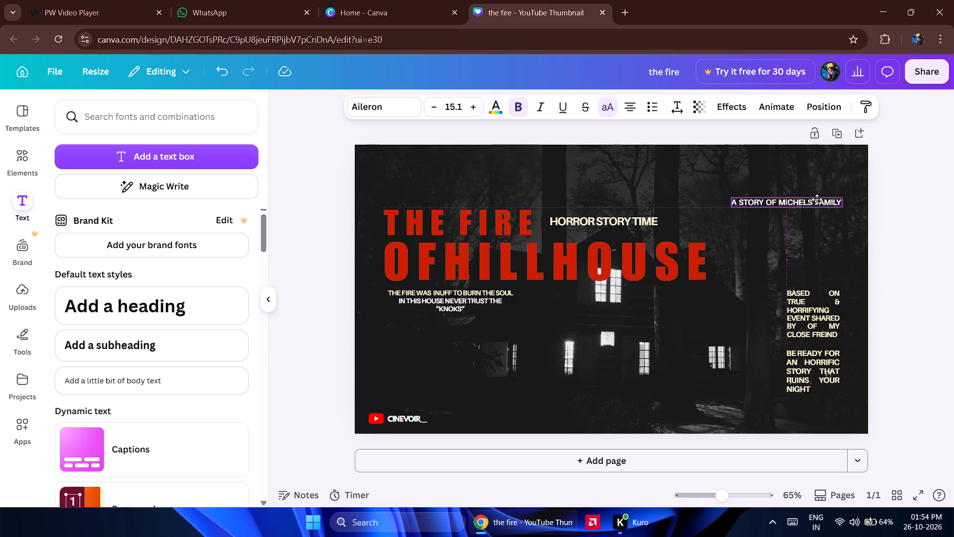
left_click(744, 225)
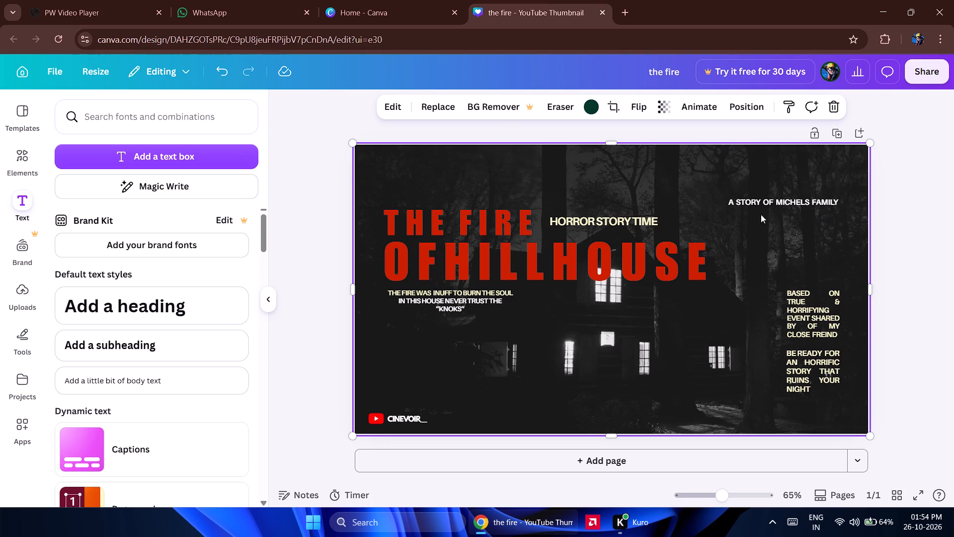
left_click(305, 181)
Add a text box reading "THAT NEVER SEEN THE SUN NEXT DAY" and place it just beneath "A STORY OF MICHELS FAMILY".
left_click(204, 160)
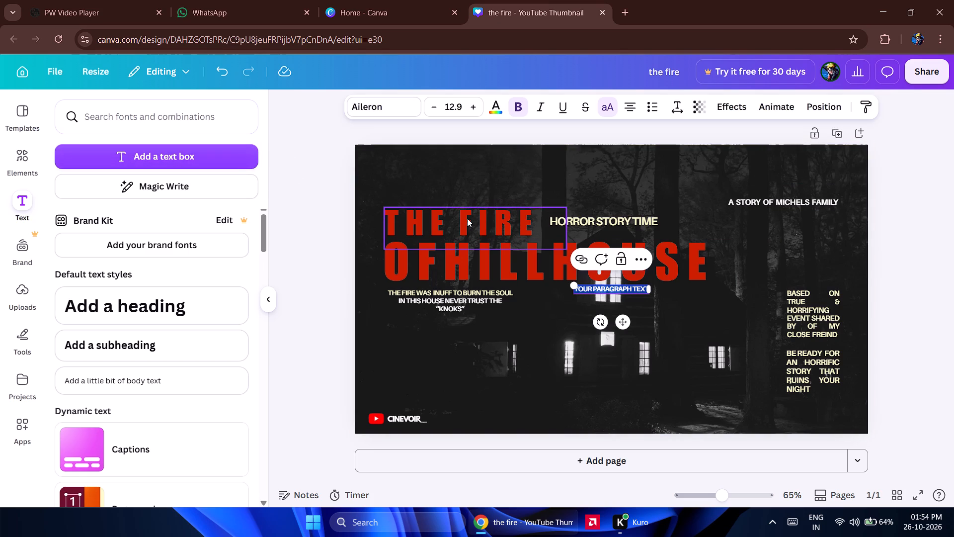
type("that")
key("space")
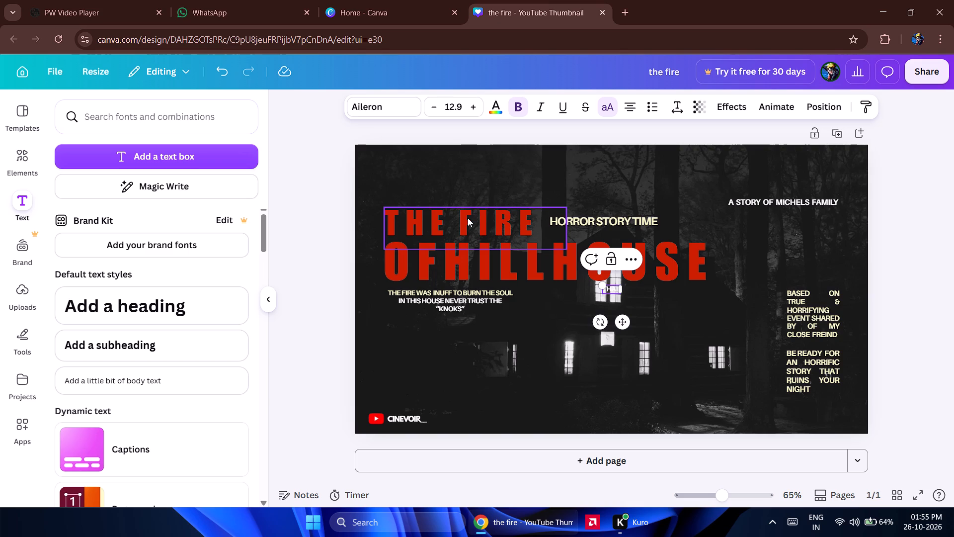
type("never")
key("space")
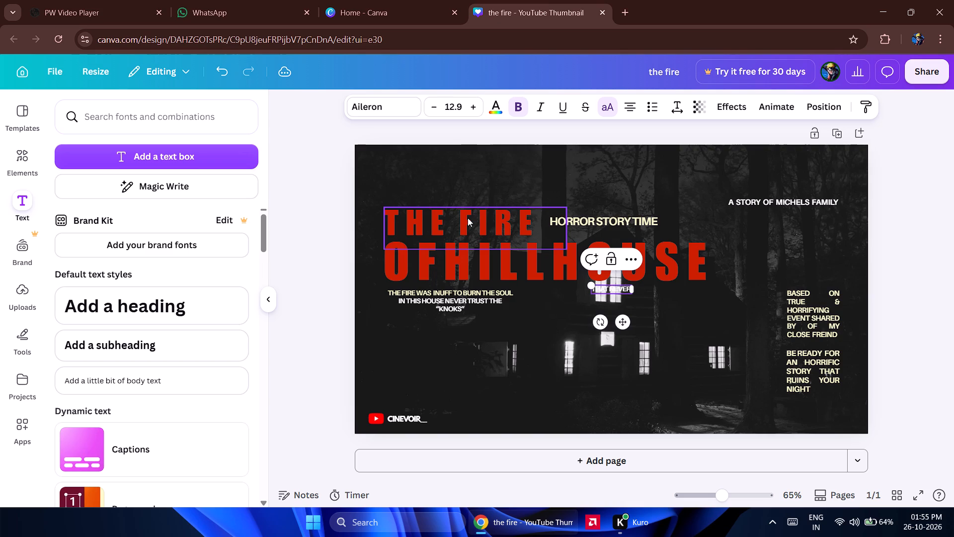
type("seen the sun next")
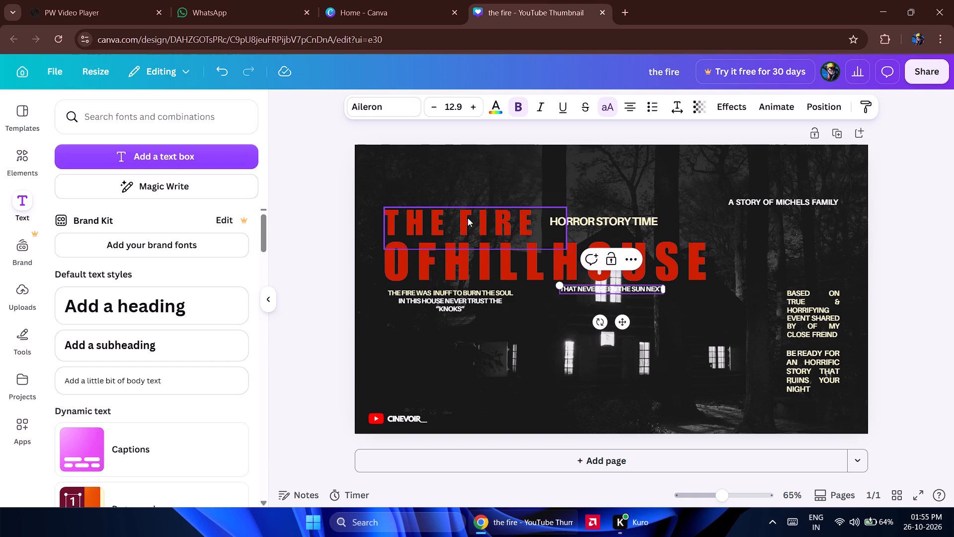
key("space")
type("day")
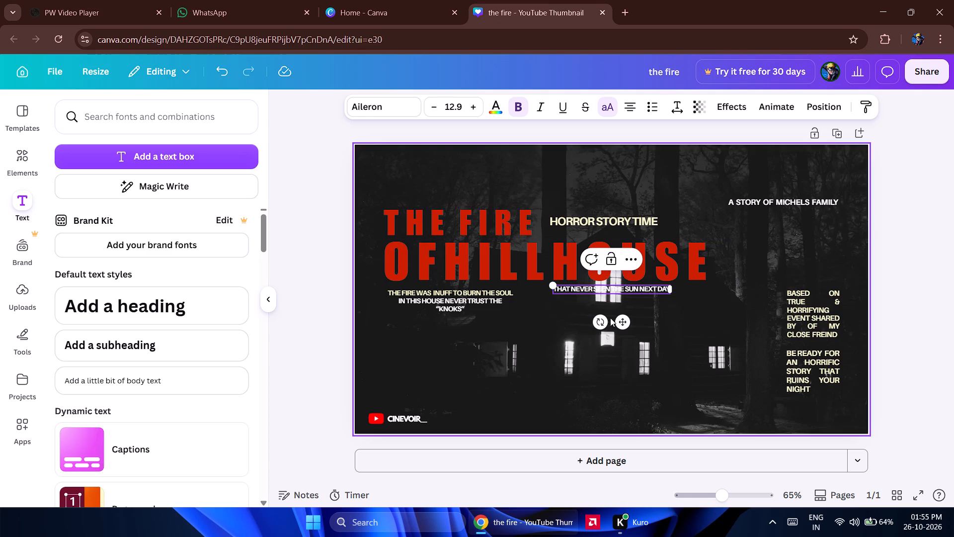
left_click_drag(623, 328, 795, 255)
Replace "SUN NEXT DAY" in the new line so it reads "THAT NEVER SEEN THE TOMMOROW FOREVER", keeping it centred under the line above.
left_click(804, 218)
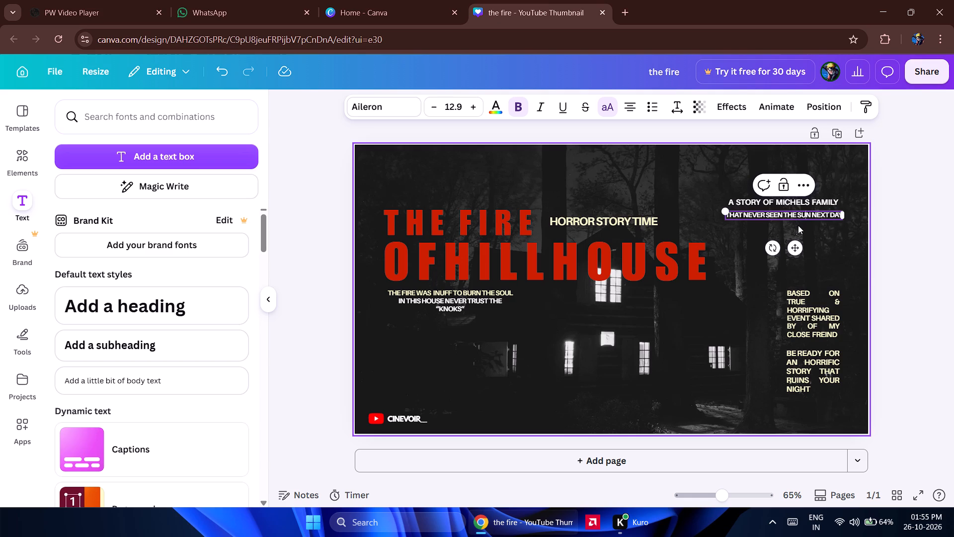
left_click(796, 214)
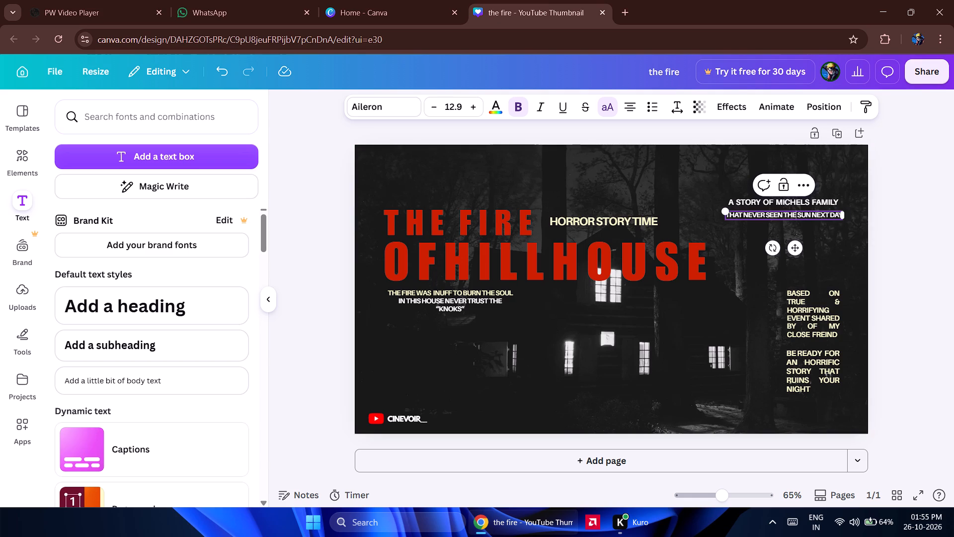
left_click(827, 214)
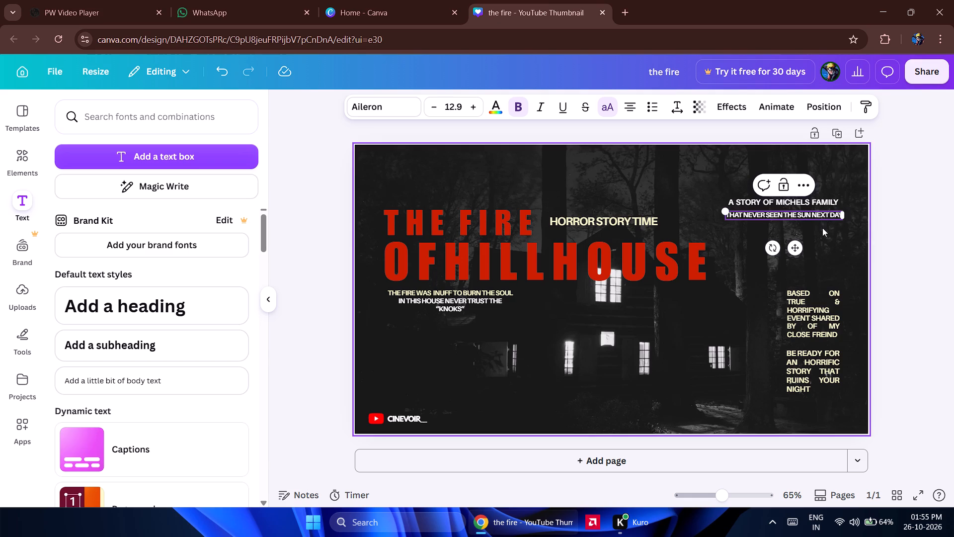
key("Right")
key("Right")
key("Right")
key("Right")
key("Right")
key("BackSpace")
key("BackSpace")
key("BackSpace")
key("BackSpace")
key("BackSpace")
key("BackSpace")
key("BackSpace")
key("BackSpace")
key("BackSpace")
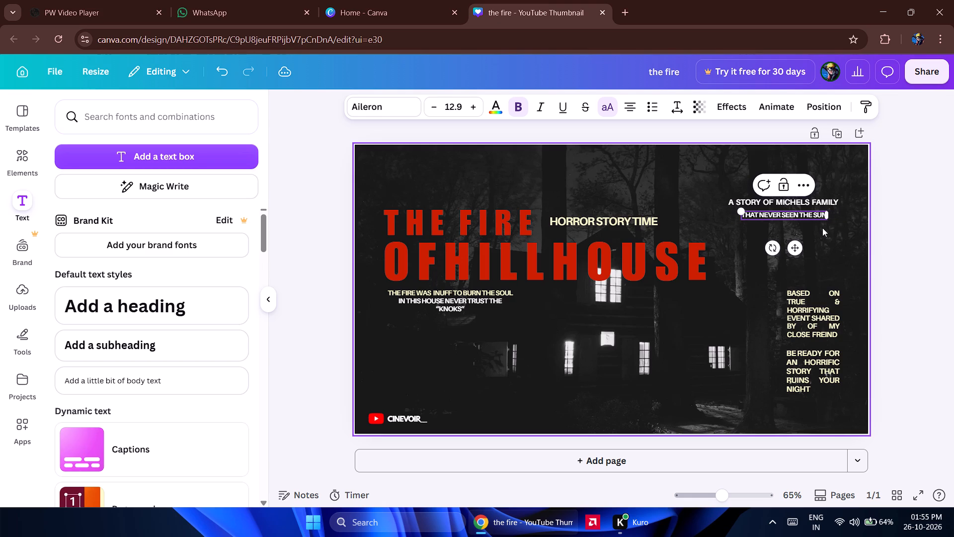
key("BackSpace")
key("BackSpace")
key("BackSpace")
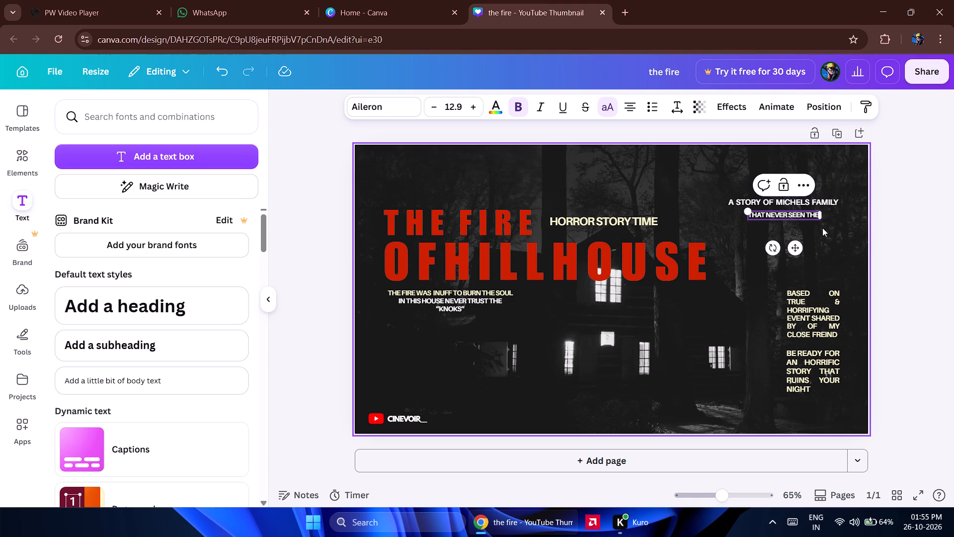
key("space")
type("tomm")
key("o")
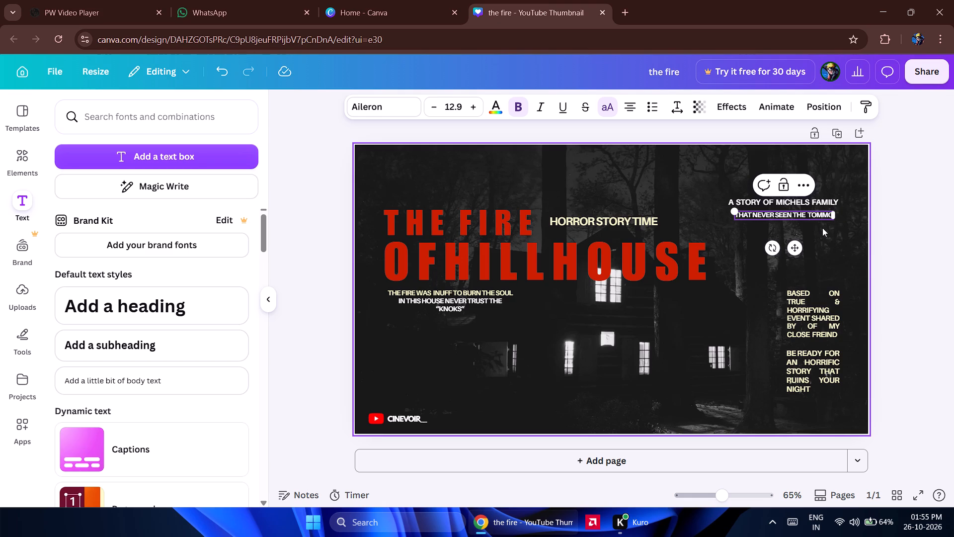
type("row forever")
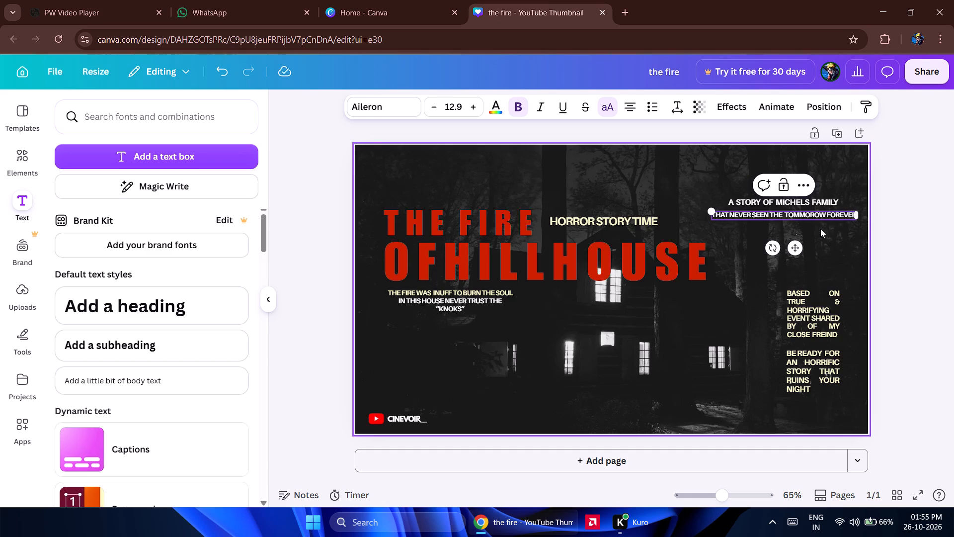
left_click(796, 247)
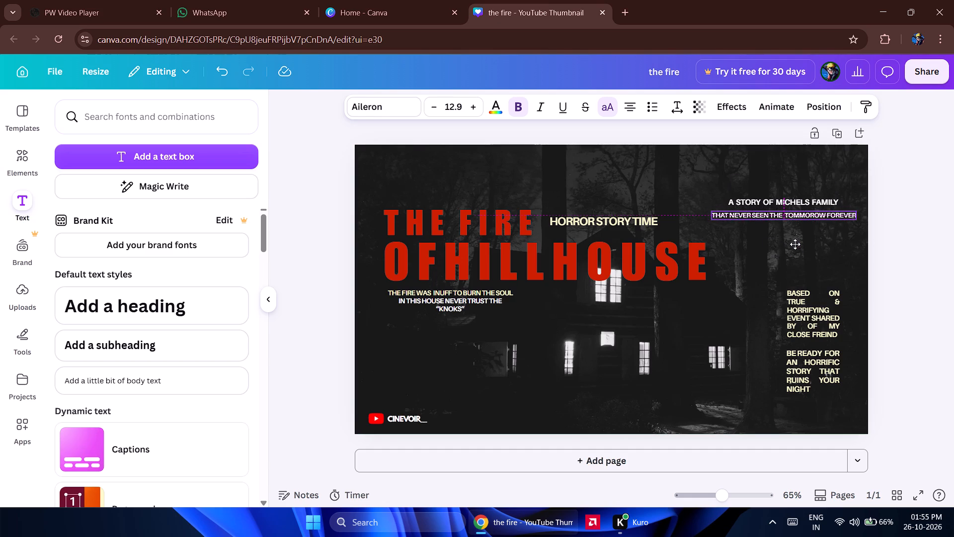
left_click(700, 186)
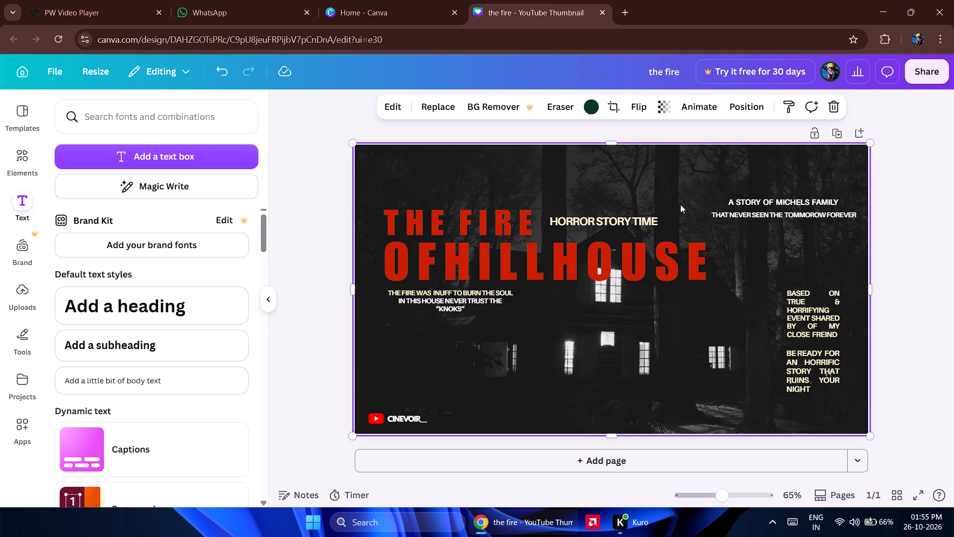
Add a space between "TOMMOROW" and "FOREVER" in the second tagline.
left_click(832, 212)
left_click(827, 213)
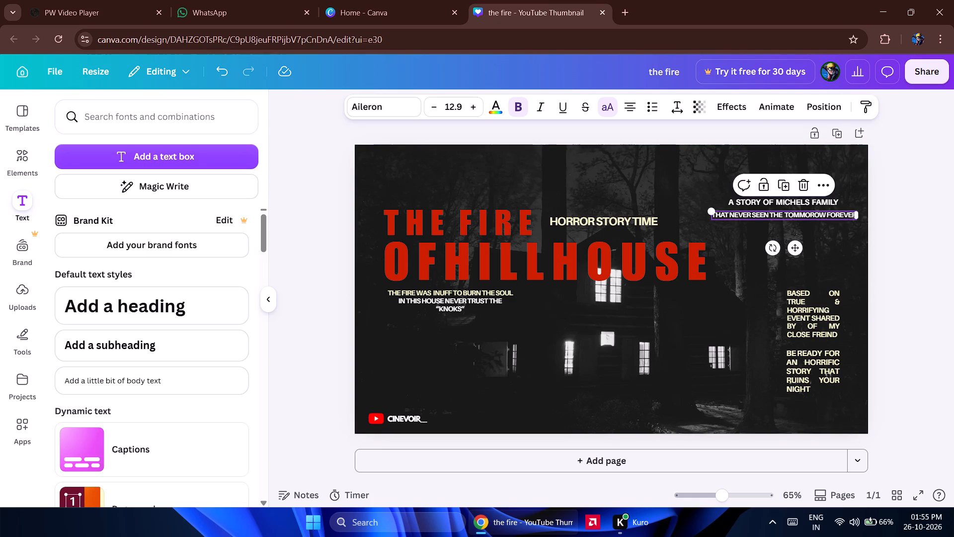
key("b")
key("BackSpace")
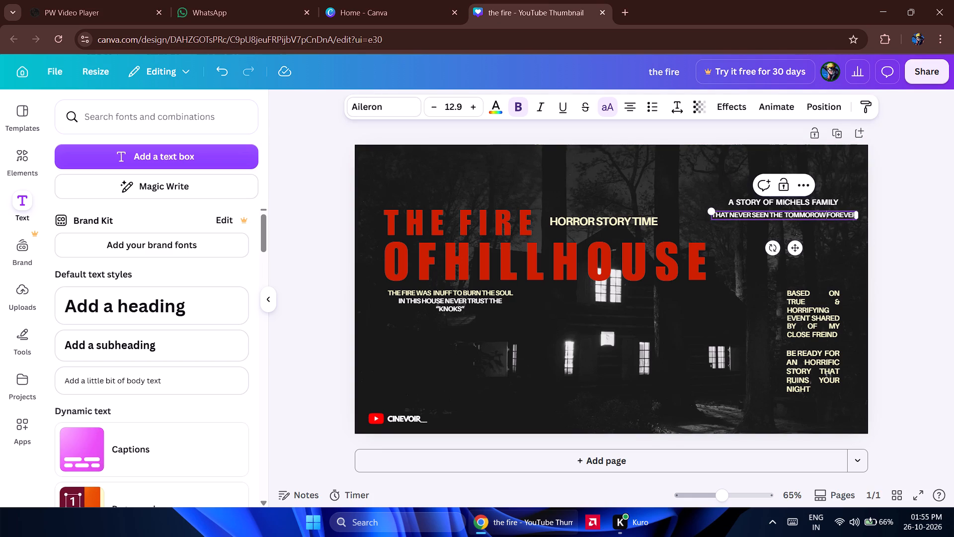
key("space")
left_click(820, 241)
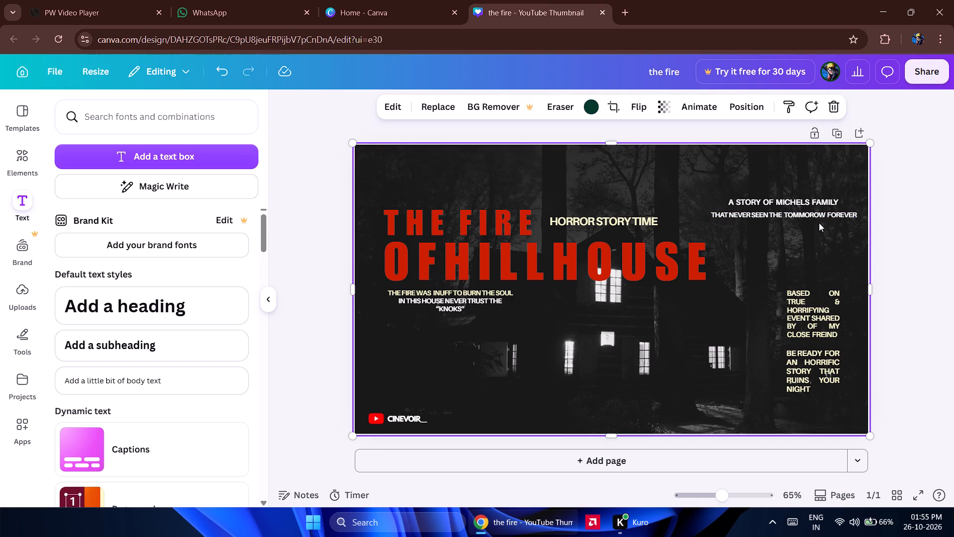
Enlarge the "THAT NEVER SEEN THE TOMMOROW FOREVER" line to font size 13.5 and centre it beneath the line above.
left_click(816, 215)
left_click(709, 209)
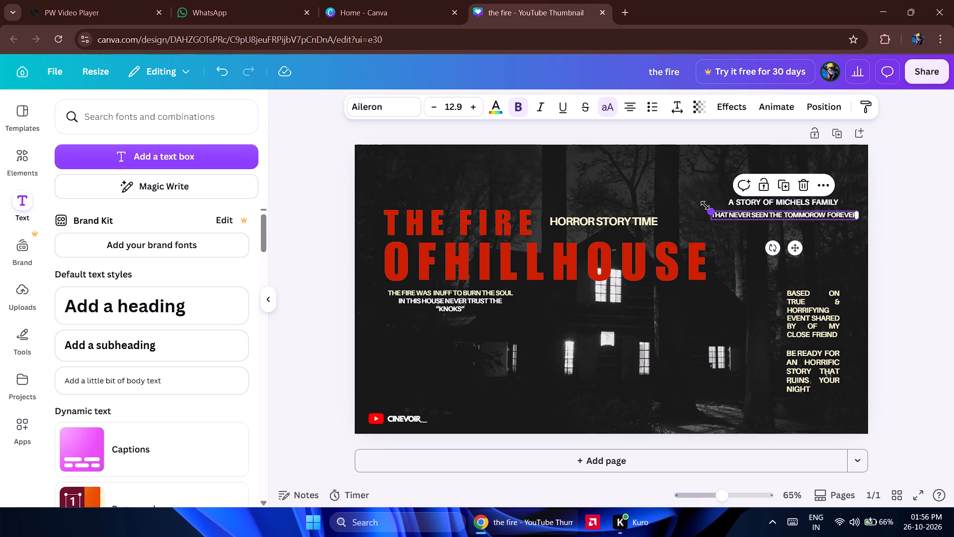
left_click_drag(772, 249, 766, 249)
left_click_drag(769, 249, 775, 250)
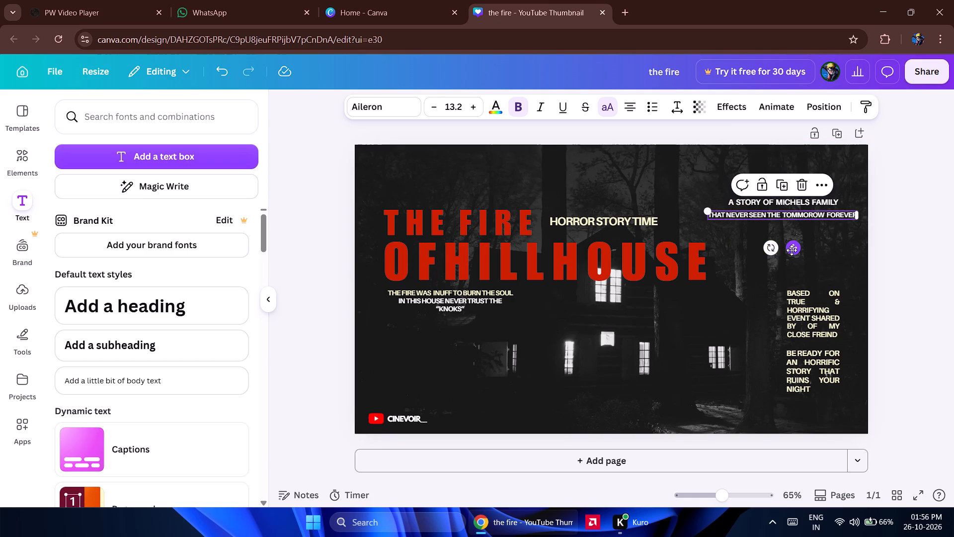
left_click(792, 250)
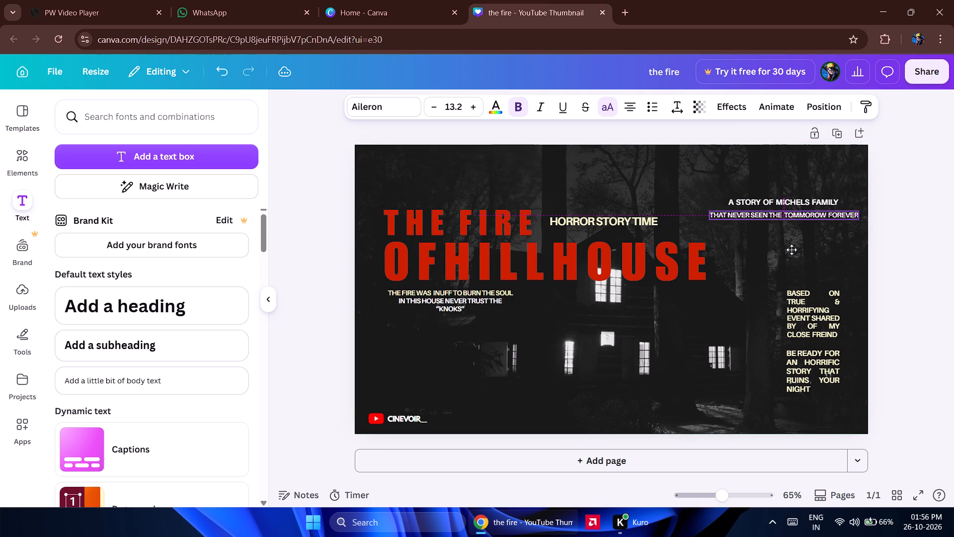
left_click(686, 194)
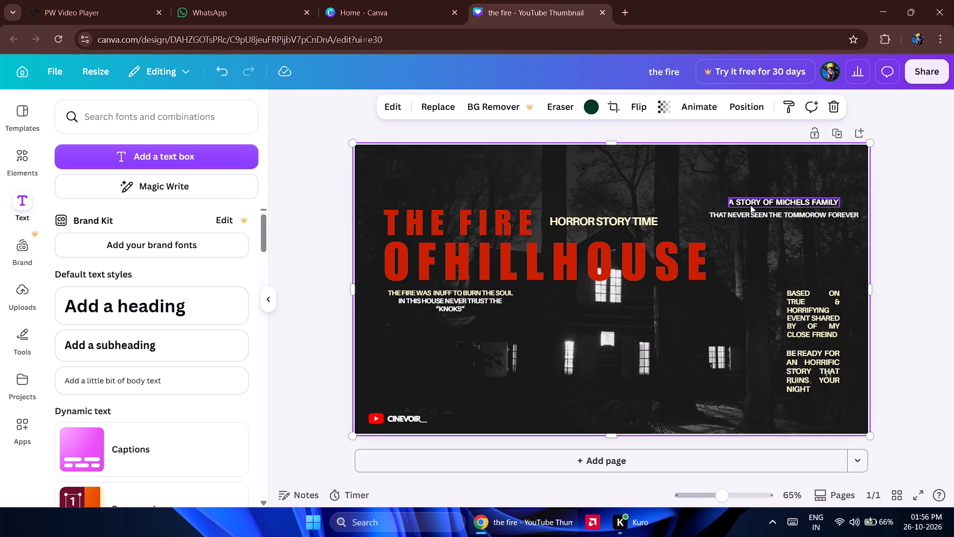
left_click(769, 215)
left_click(710, 210)
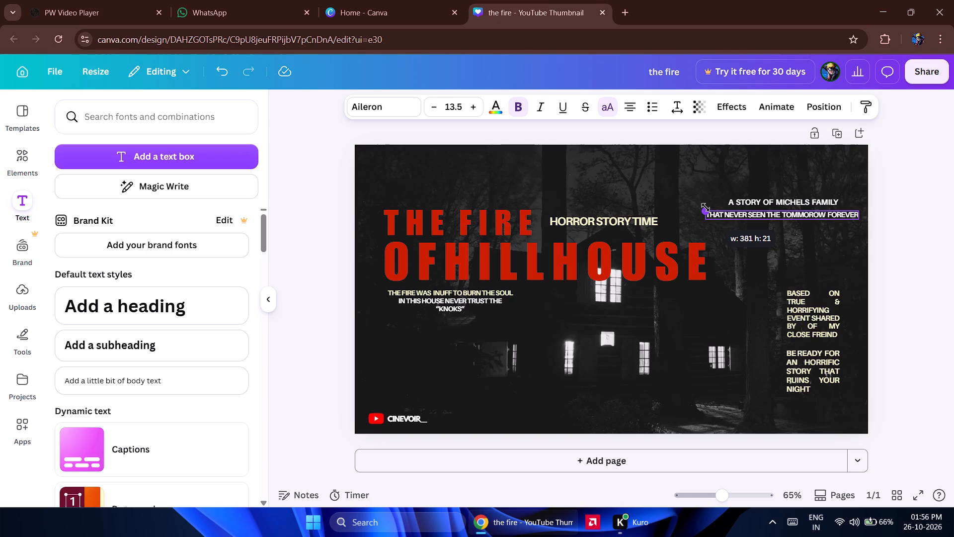
left_click(705, 213)
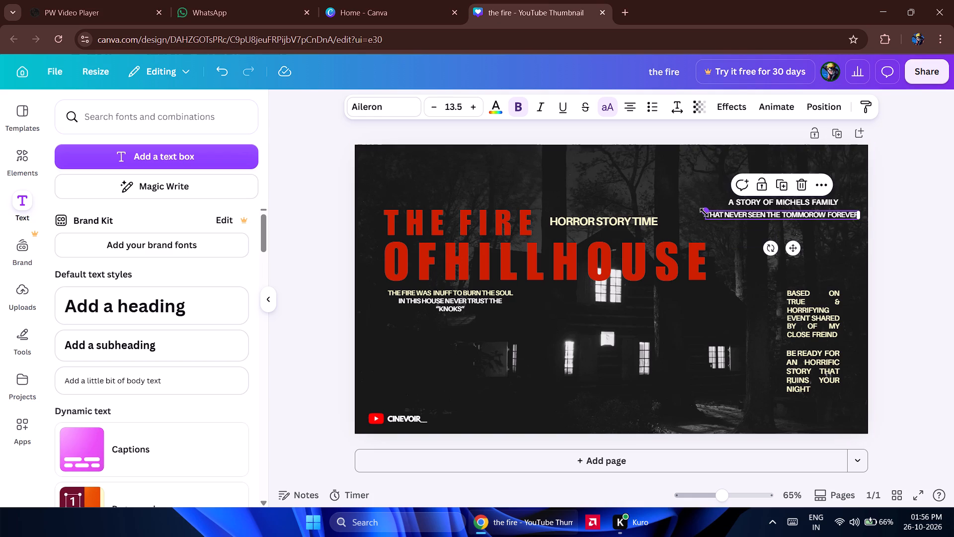
Shift "A STORY OF MICHELS FAMILY" slightly left so it is centred above the second tagline.
left_click(789, 203)
left_click(789, 203)
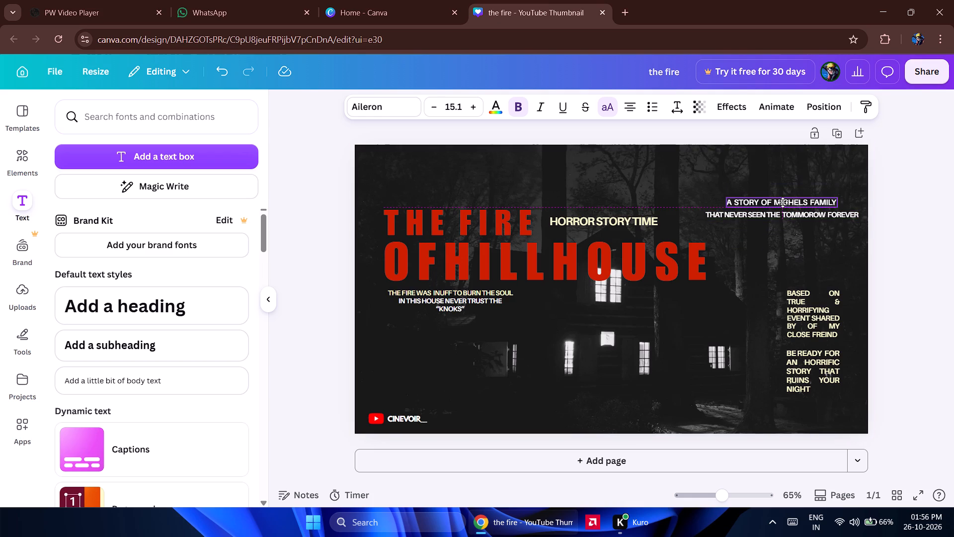
left_click(788, 202)
left_click(666, 194)
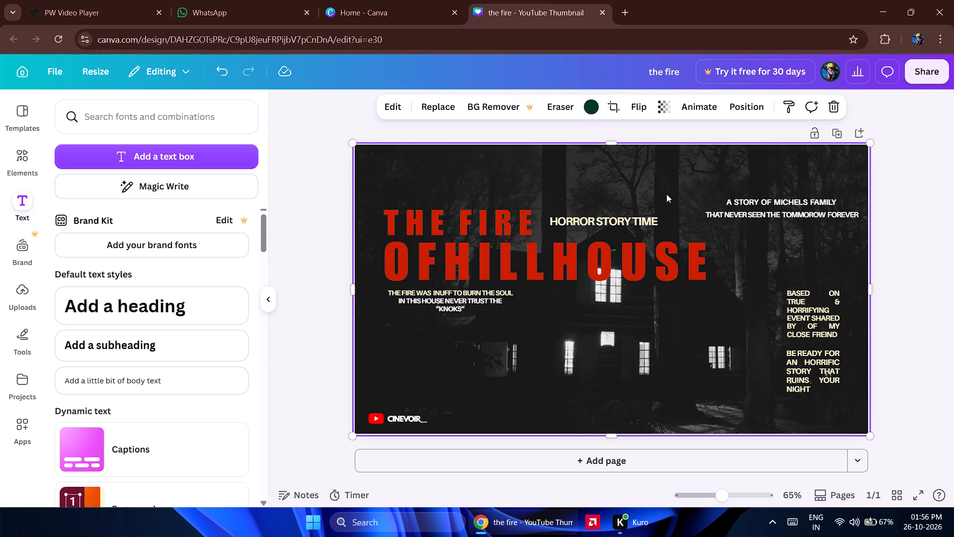
Add a space between "NEVER" and "SEEN", enlarge that tagline to font size 13.7, and widen its box to fit one line.
double_click(746, 214)
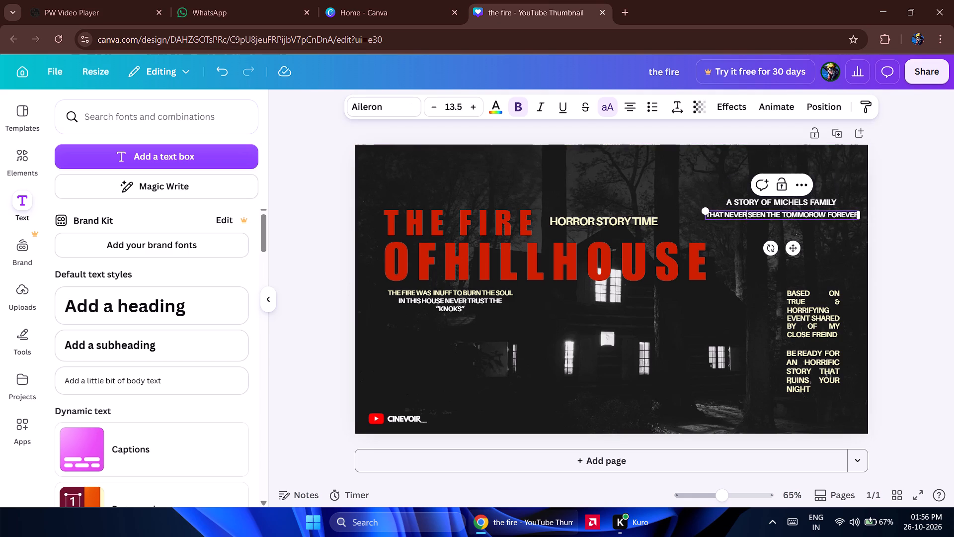
key("space")
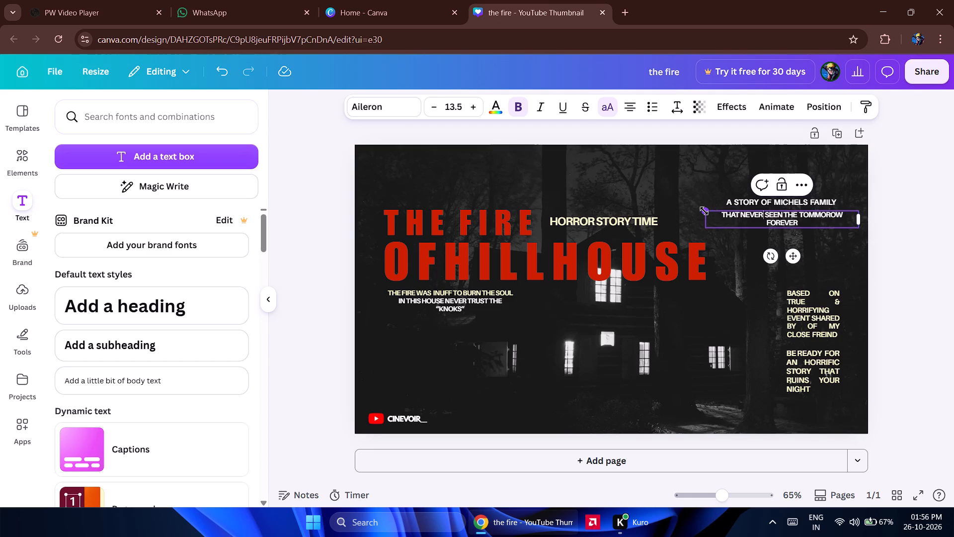
left_click_drag(704, 211, 703, 204)
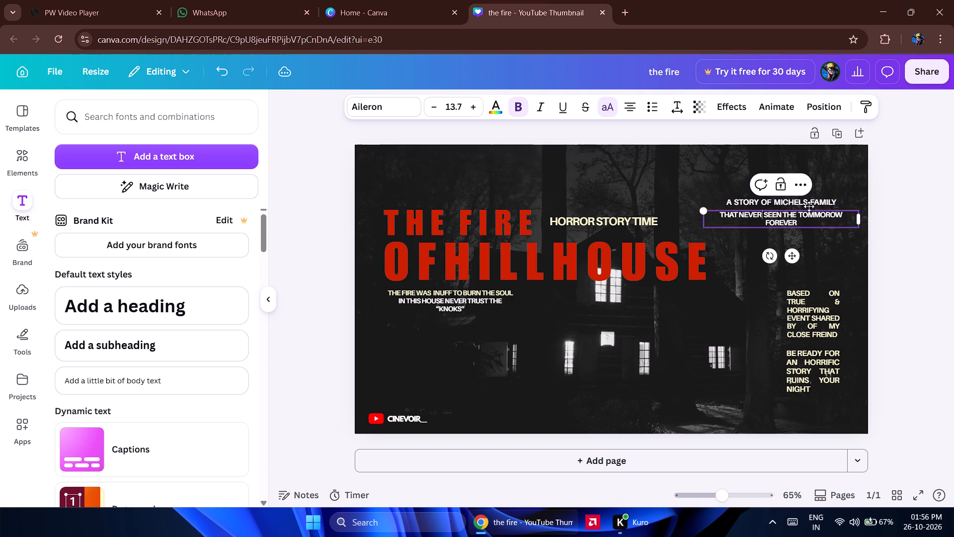
left_click_drag(862, 223, 867, 223)
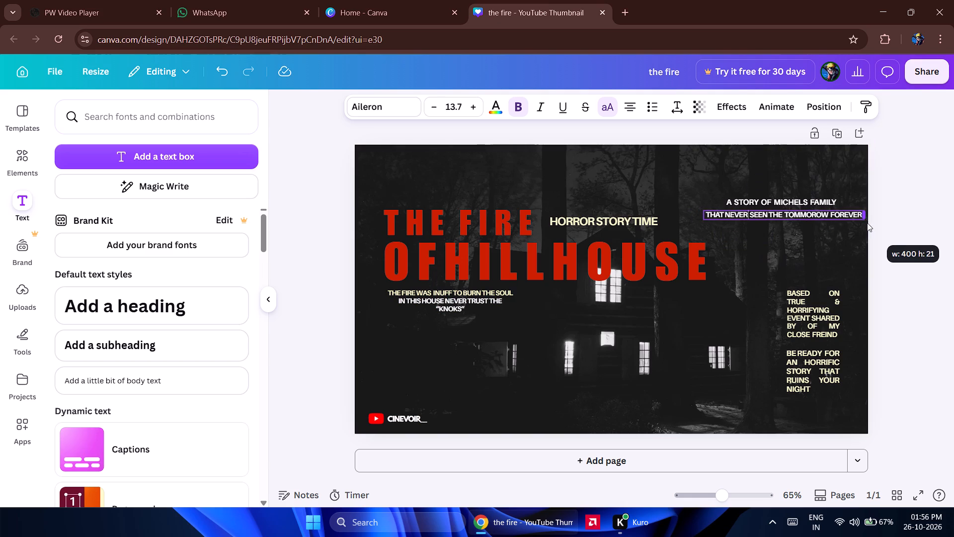
left_click_drag(867, 223, 866, 223)
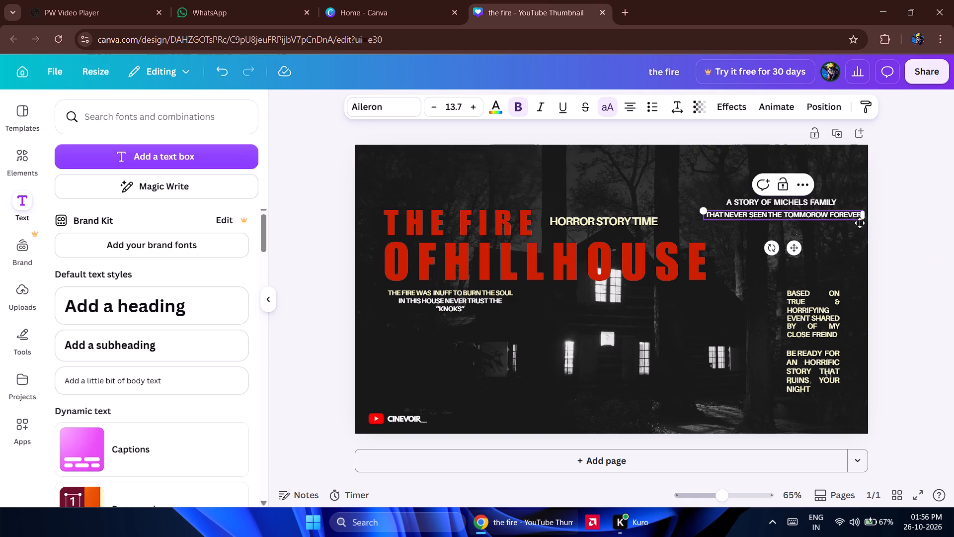
Move the "THAT NEVER SEEN THE TOMMOROW FOREVER" line up, directly beneath "A STORY OF MICHELS FAMILY".
left_click(798, 249)
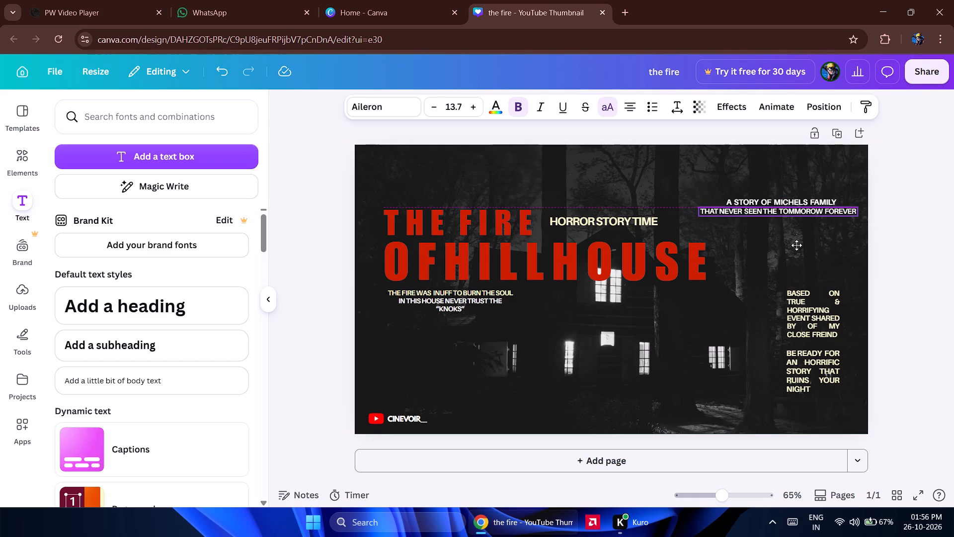
left_click(671, 190)
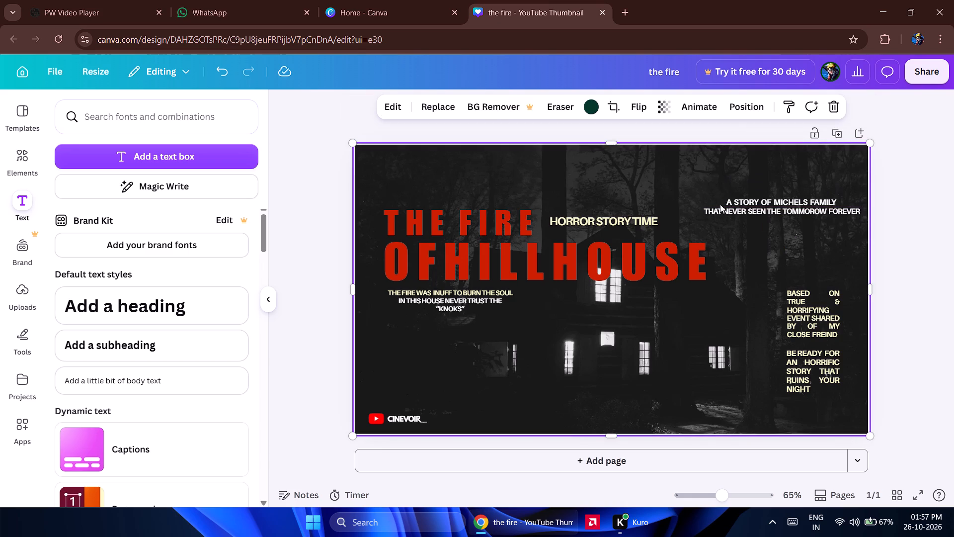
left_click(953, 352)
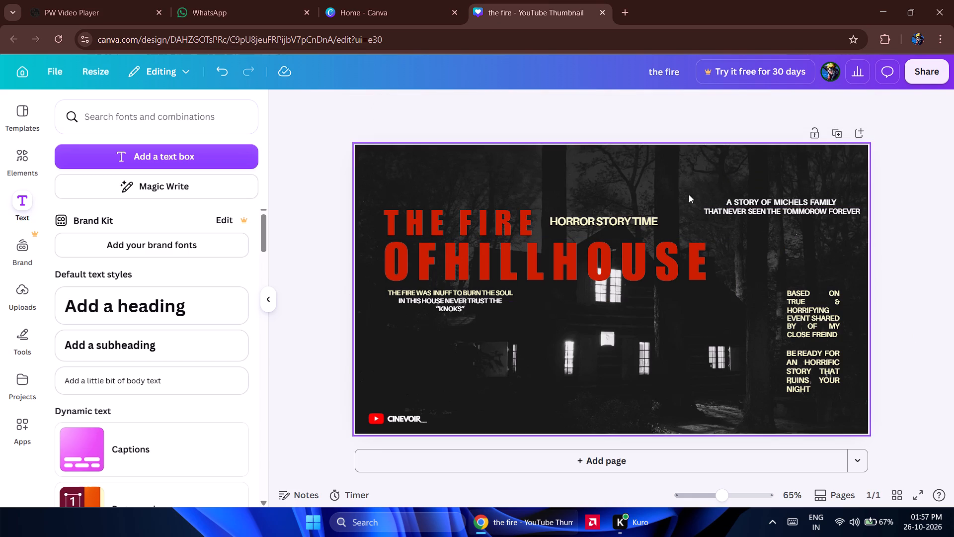
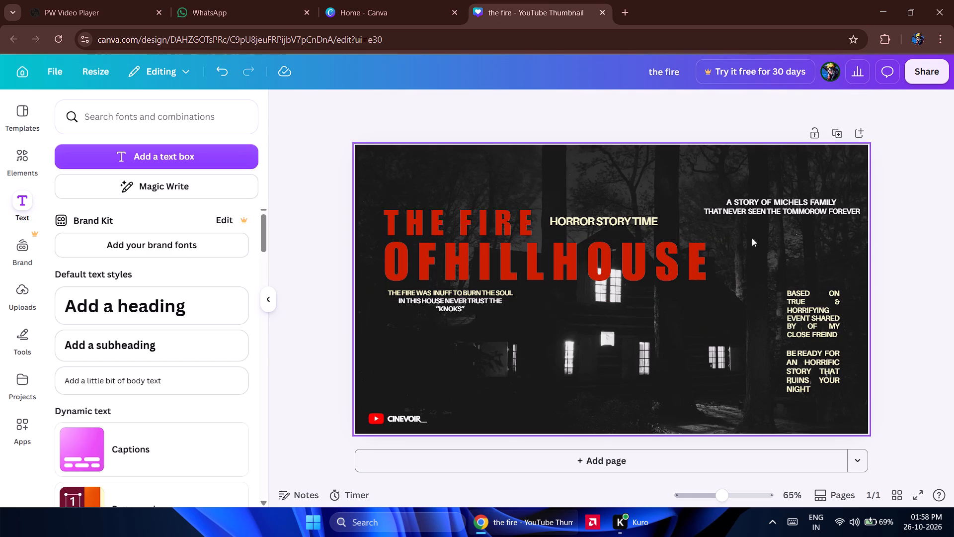
left_click(768, 197)
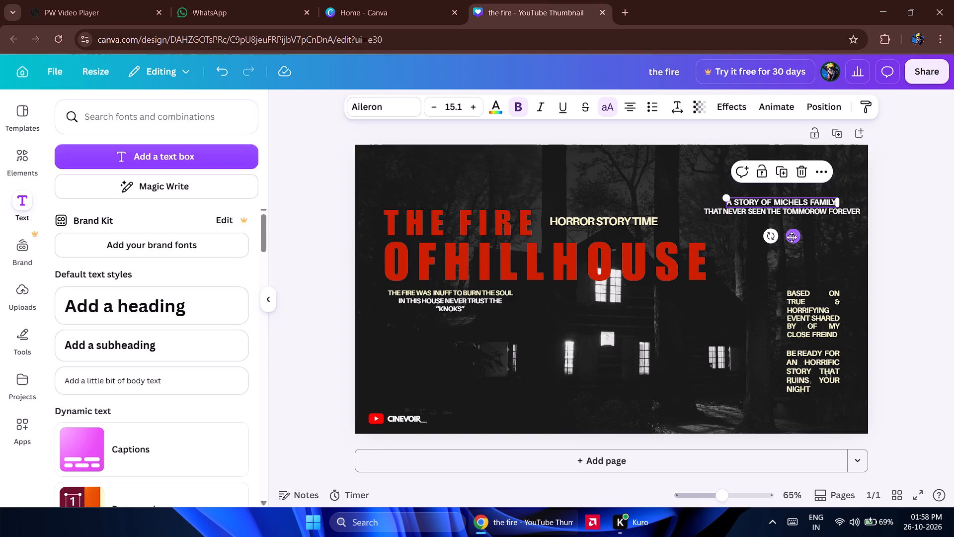
left_click_drag(792, 237, 794, 212)
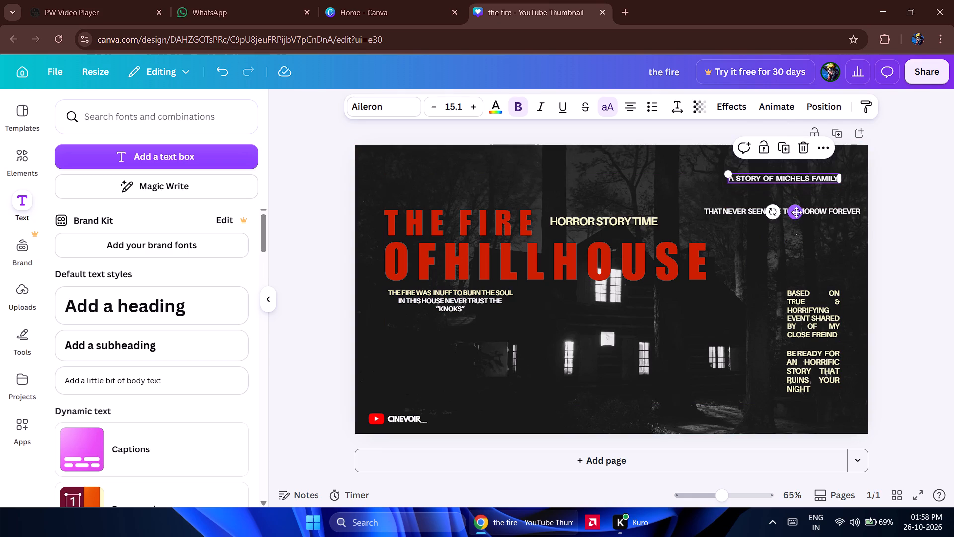
left_click(837, 212)
left_click_drag(795, 248, 793, 227)
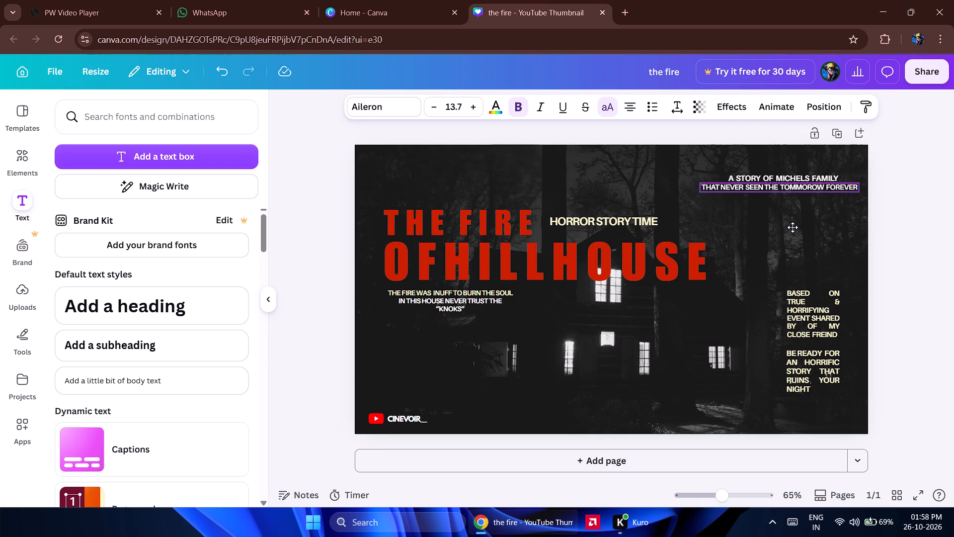
left_click_drag(793, 227, 795, 227)
left_click(816, 265)
left_click(909, 272)
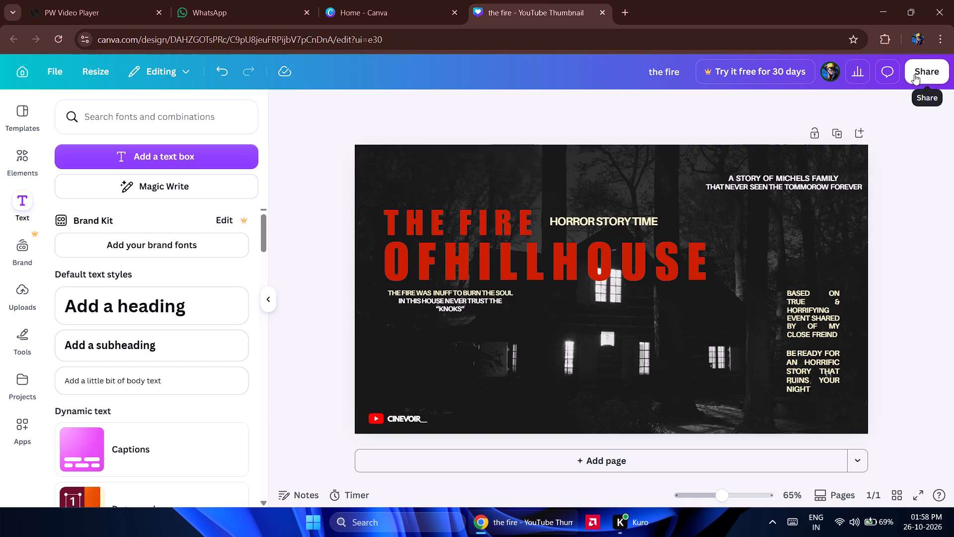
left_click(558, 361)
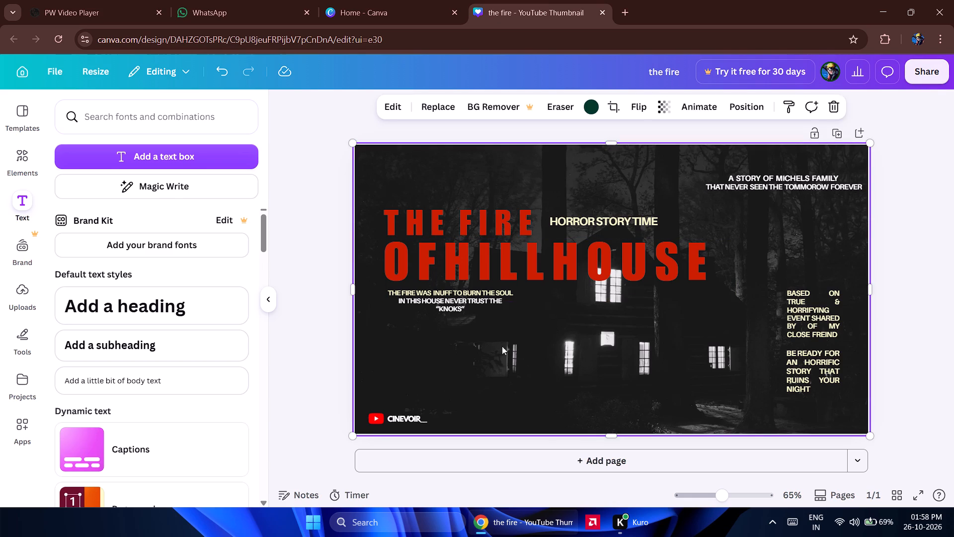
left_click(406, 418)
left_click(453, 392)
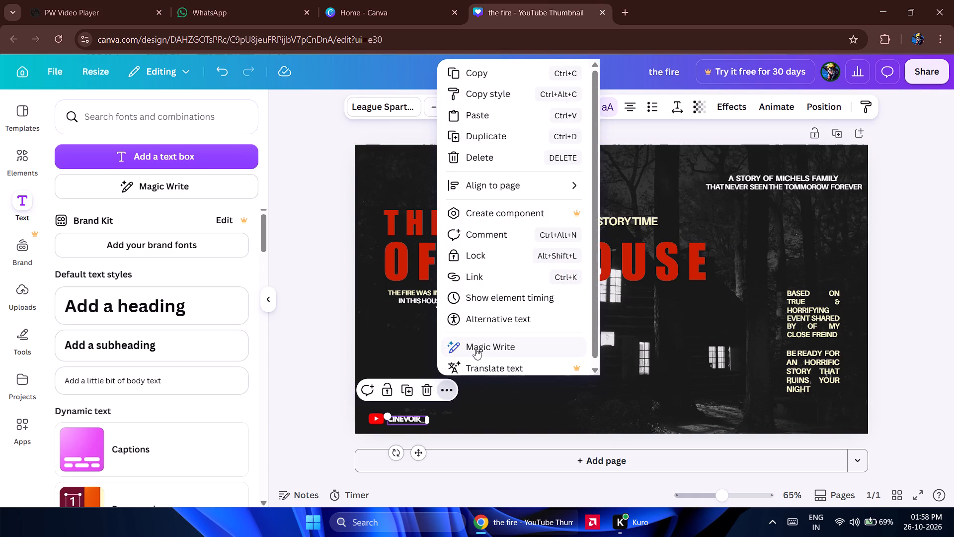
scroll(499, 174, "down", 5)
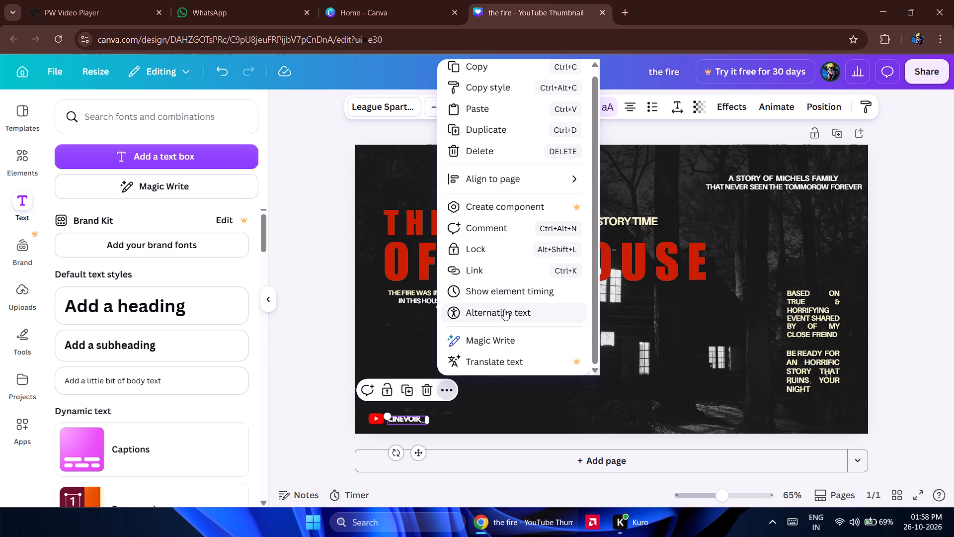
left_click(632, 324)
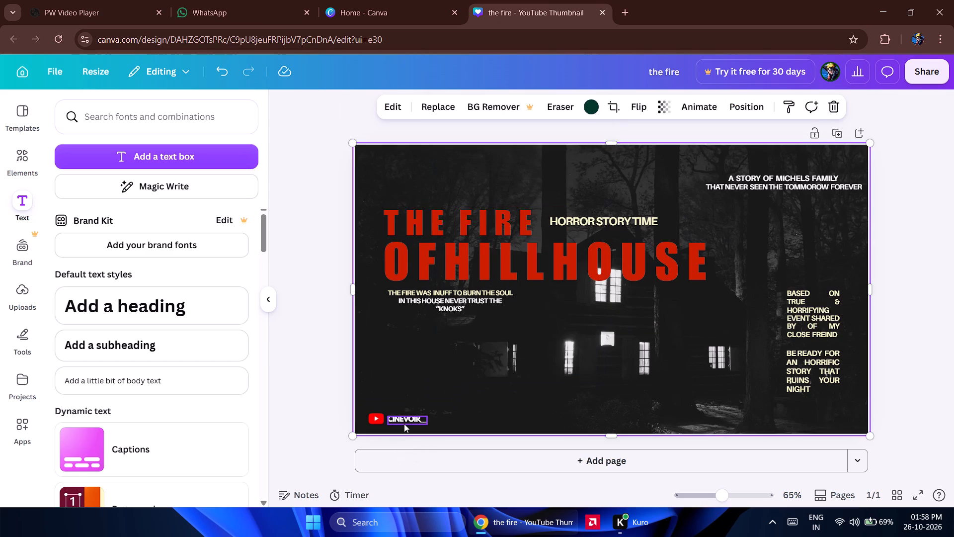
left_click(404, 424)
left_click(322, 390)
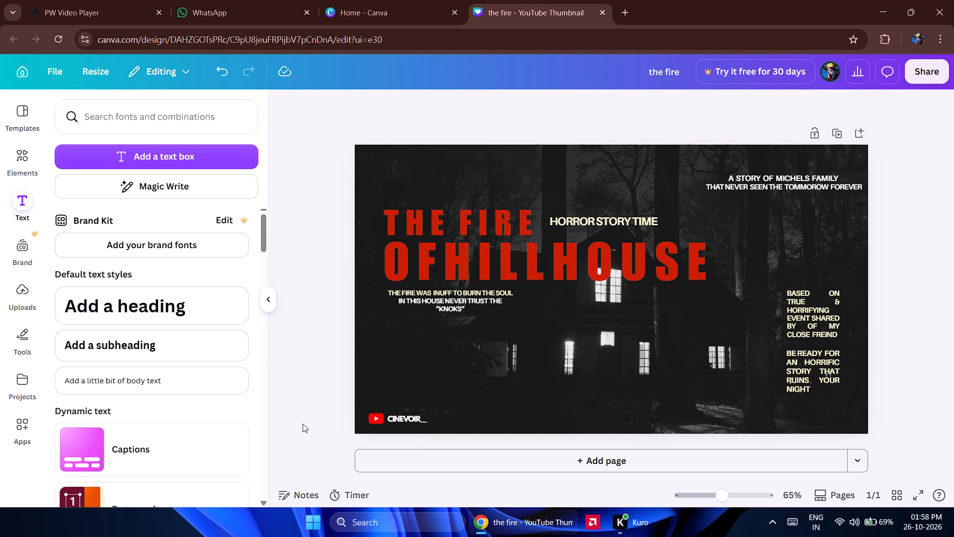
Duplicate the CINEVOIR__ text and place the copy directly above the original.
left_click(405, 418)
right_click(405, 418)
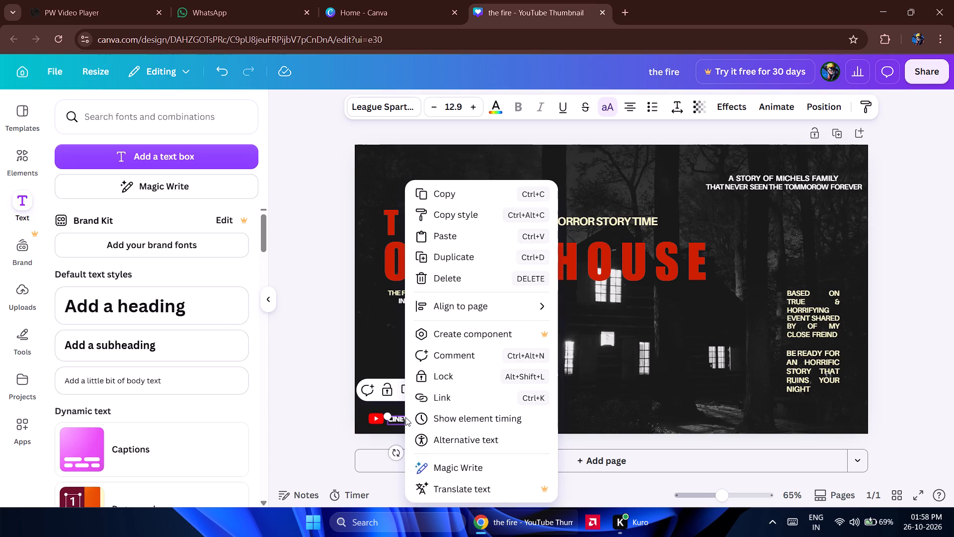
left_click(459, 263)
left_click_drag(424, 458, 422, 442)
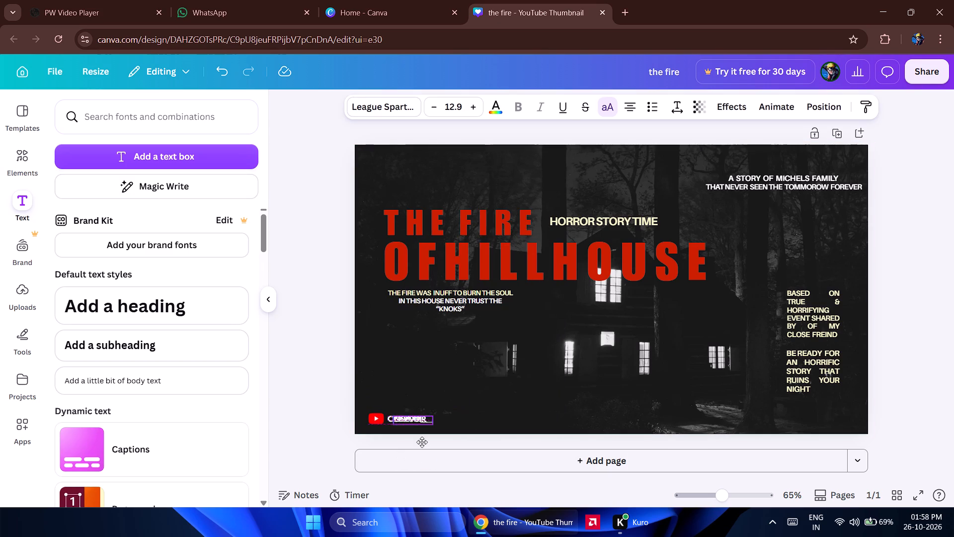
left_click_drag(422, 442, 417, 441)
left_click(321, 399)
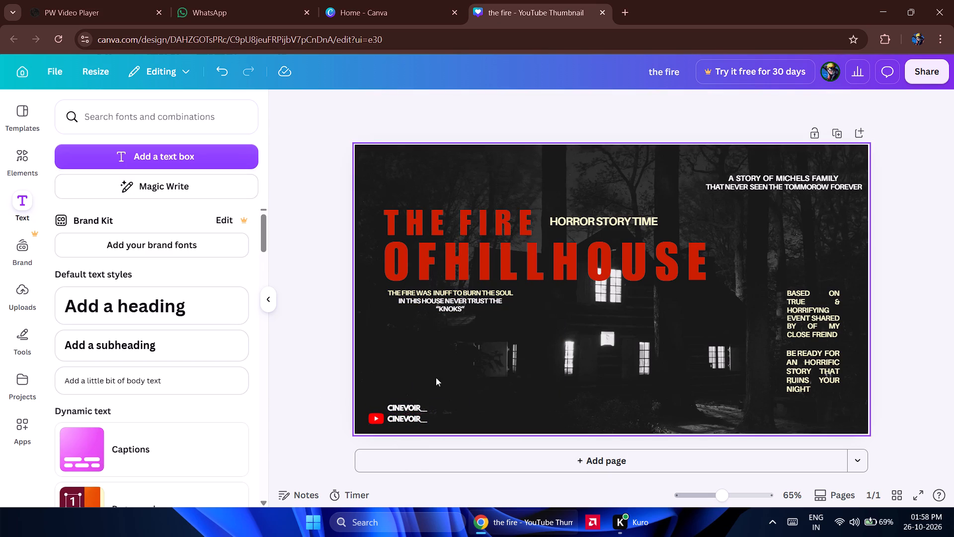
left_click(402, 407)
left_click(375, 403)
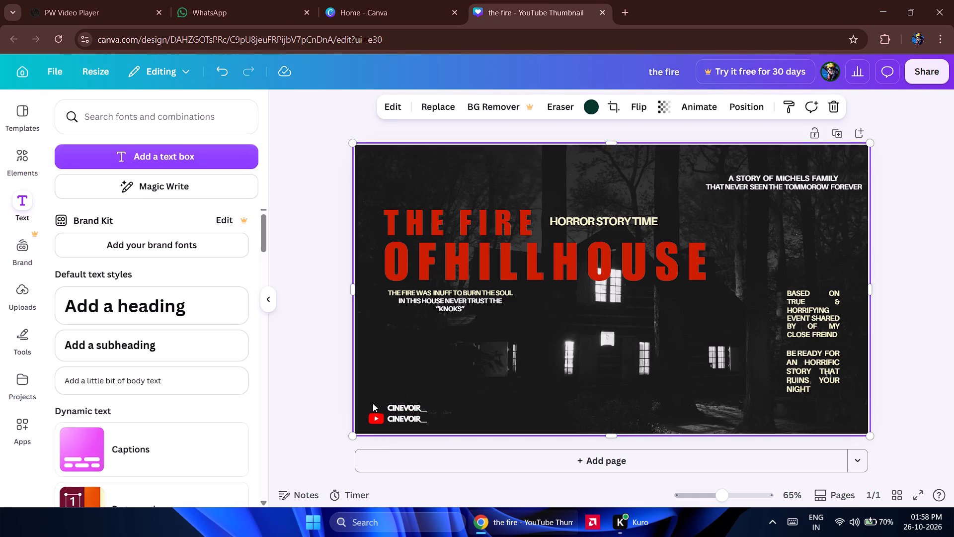
Remove the trailing underscores from the lower CINEVOIR__ text and set it close beside the YouTube logo.
left_click(416, 421)
left_click(420, 421)
left_click(420, 421)
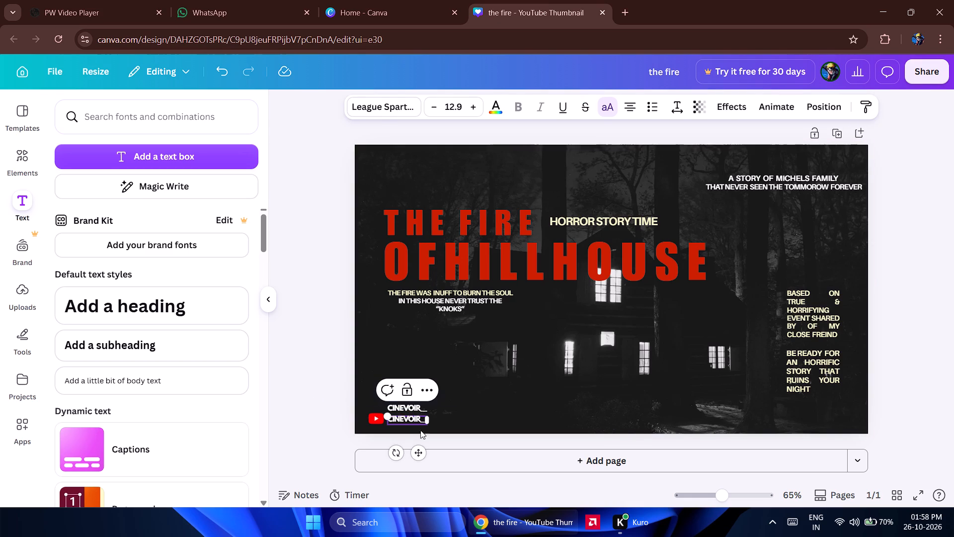
key("Right")
key("Right")
key("BackSpace")
key("BackSpace")
left_click_drag(416, 453, 415, 453)
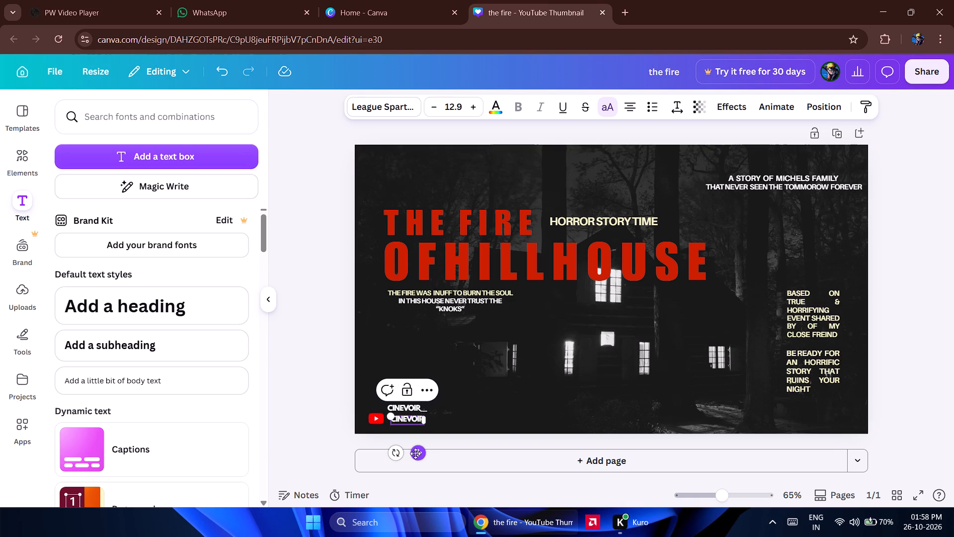
left_click_drag(415, 453, 411, 453)
left_click(309, 401)
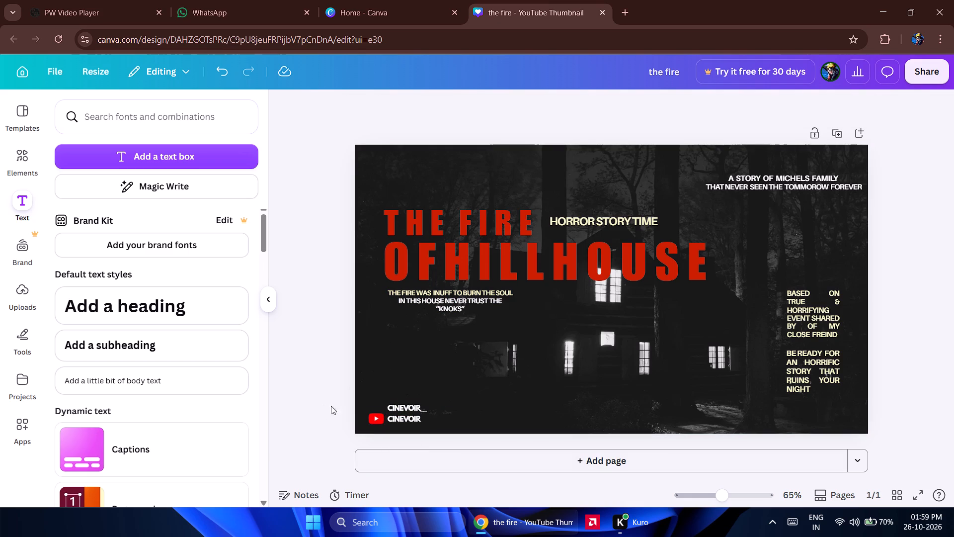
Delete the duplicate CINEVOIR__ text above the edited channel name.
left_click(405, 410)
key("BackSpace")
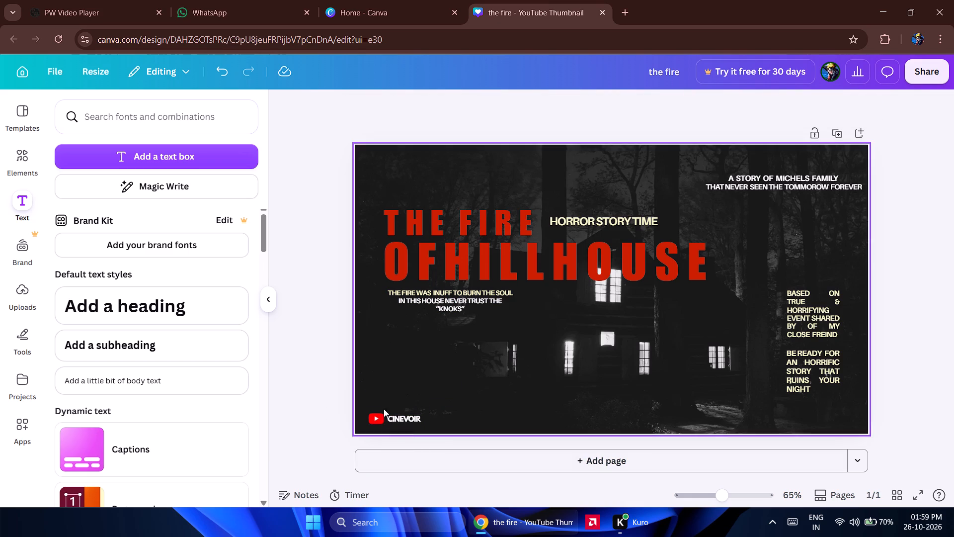
Enlarge the CINEVOIR text to font size 14.5 and shift it slightly right, clear of the YouTube logo.
left_click(407, 421)
left_click(384, 412)
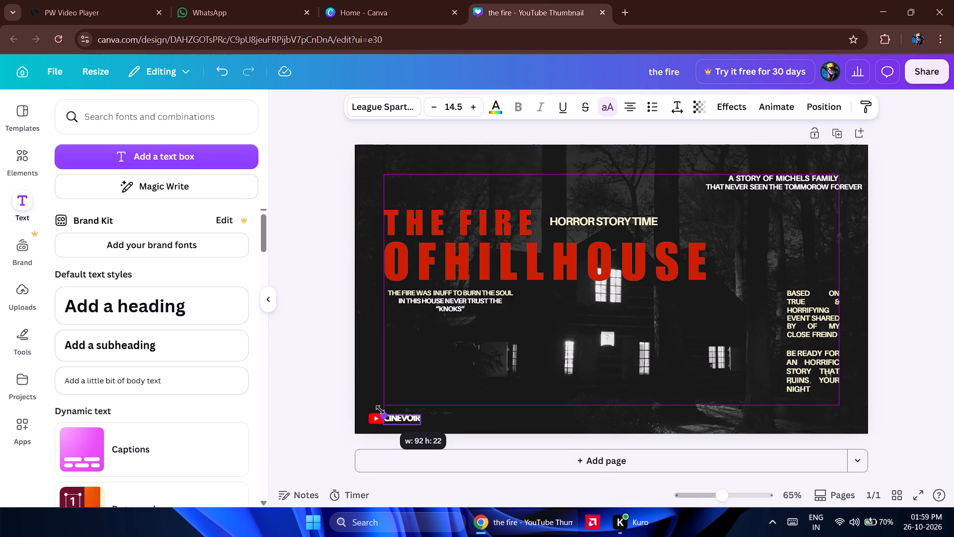
left_click(341, 421)
left_click(406, 418)
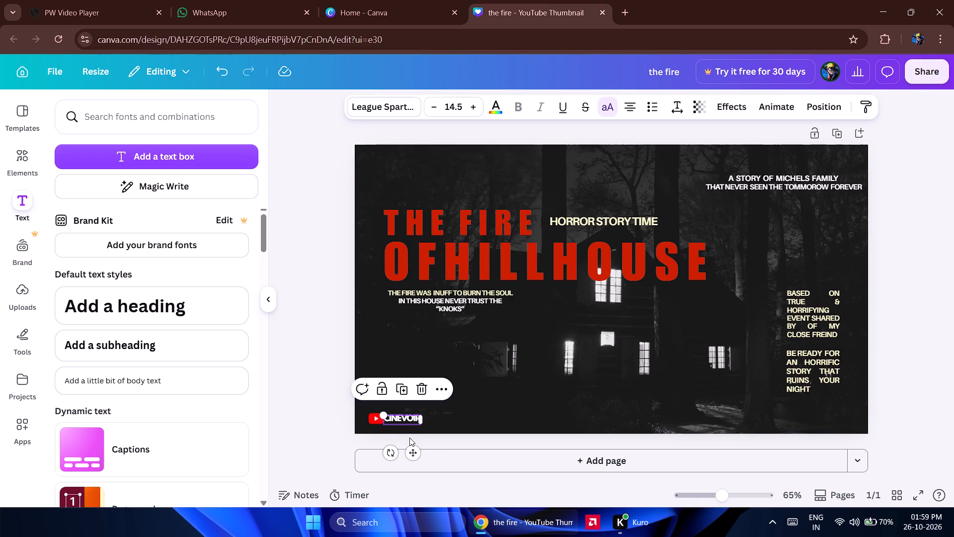
left_click_drag(411, 446, 416, 447)
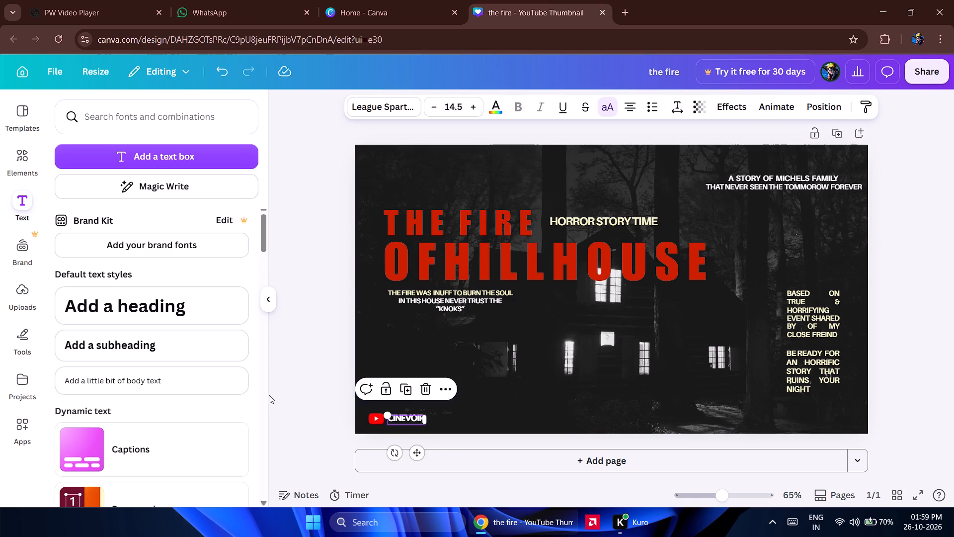
left_click(269, 394)
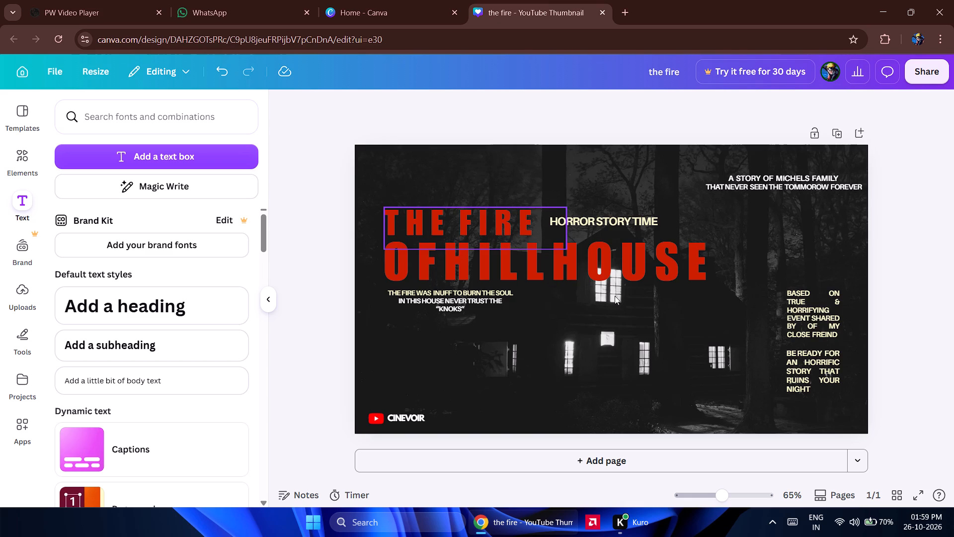
Try the Glow text effect on the "OFHILLHOUSE" title line and settle on the Echo effect.
left_click(647, 342)
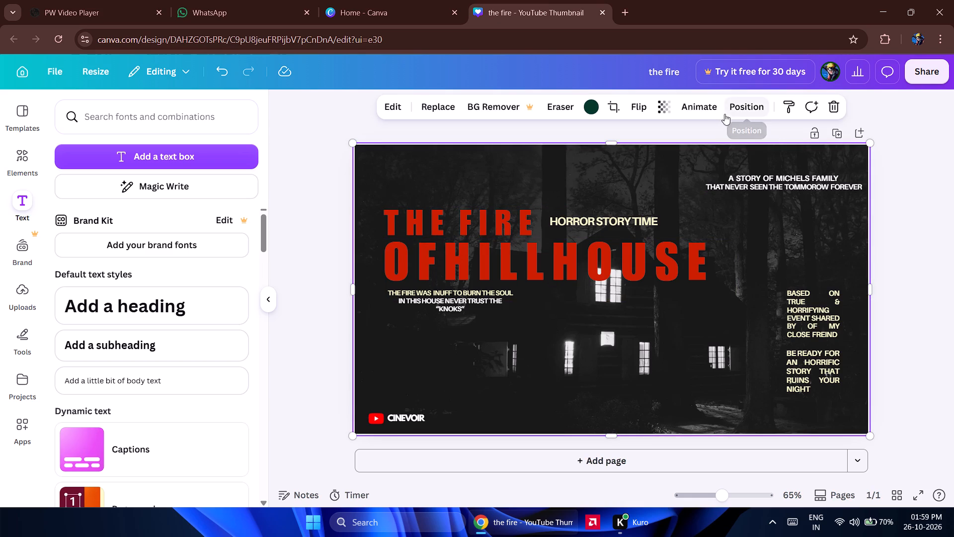
left_click(714, 113)
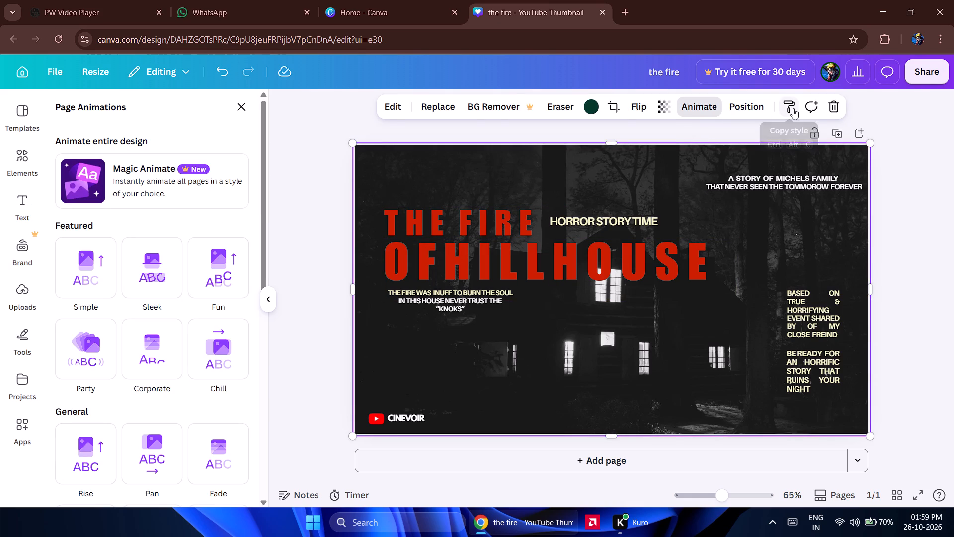
left_click(539, 251)
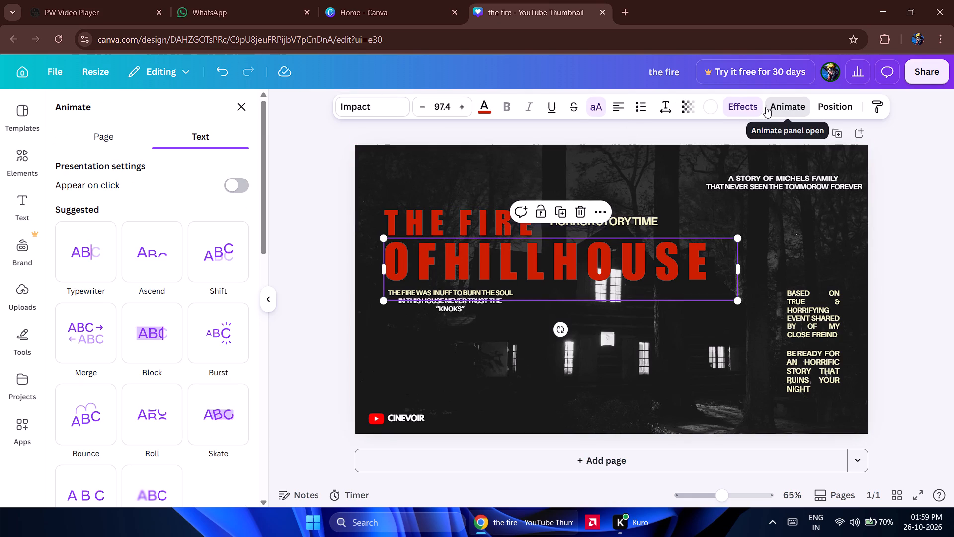
left_click(753, 107)
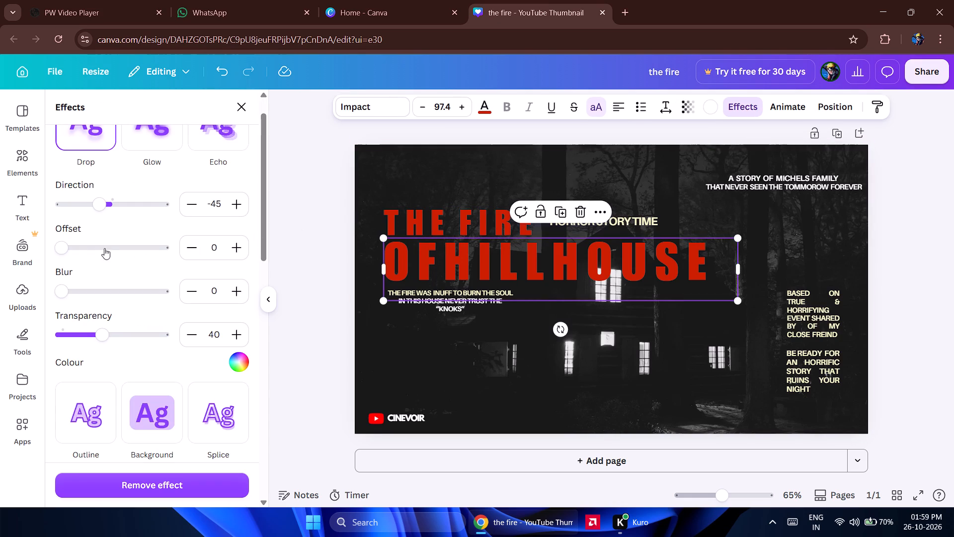
scroll(101, 246, "down", 7)
scroll(117, 280, "up", 6)
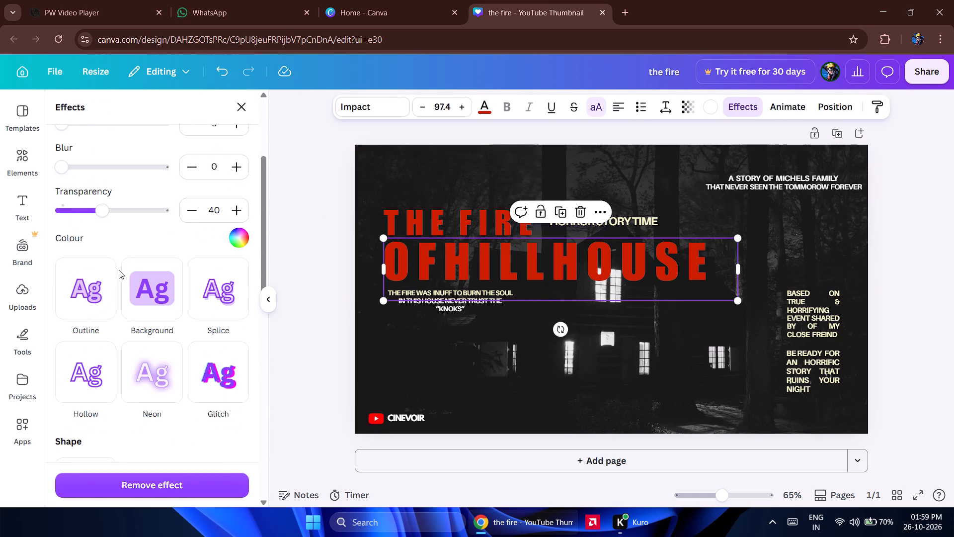
scroll(122, 269, "up", 8)
left_click(149, 177)
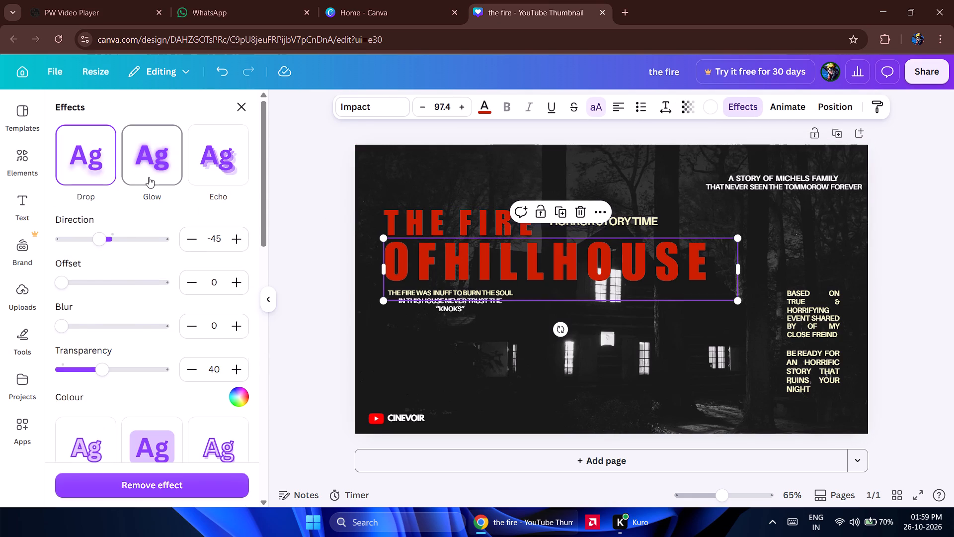
left_click(208, 177)
left_click(156, 177)
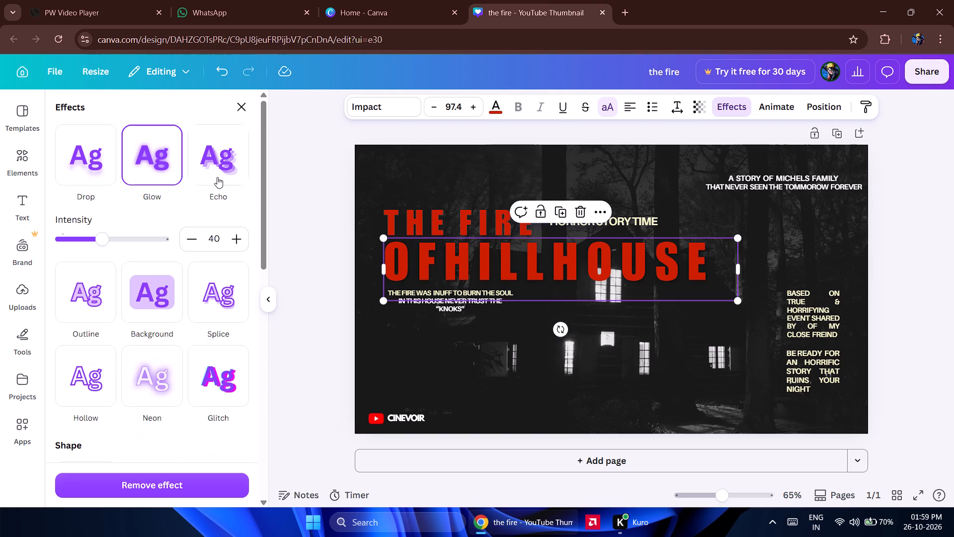
left_click(218, 177)
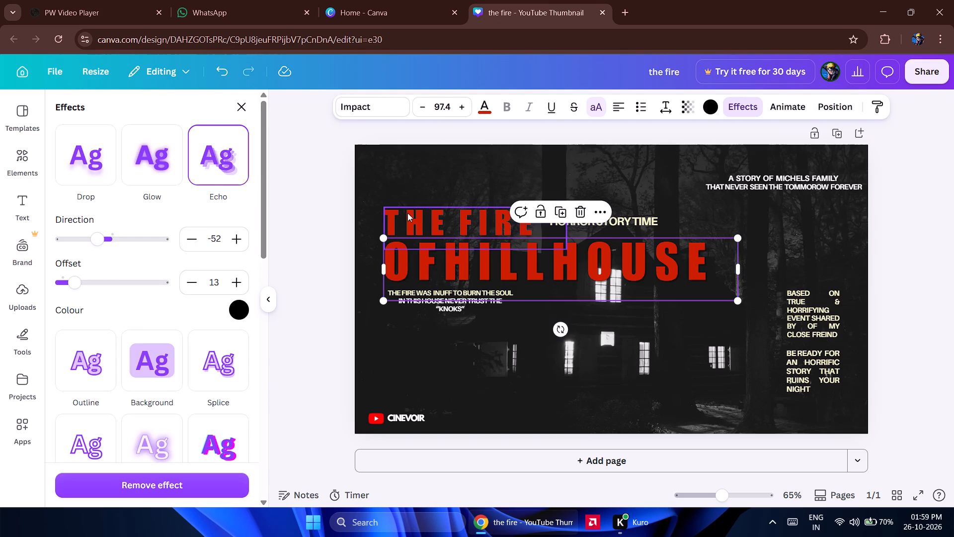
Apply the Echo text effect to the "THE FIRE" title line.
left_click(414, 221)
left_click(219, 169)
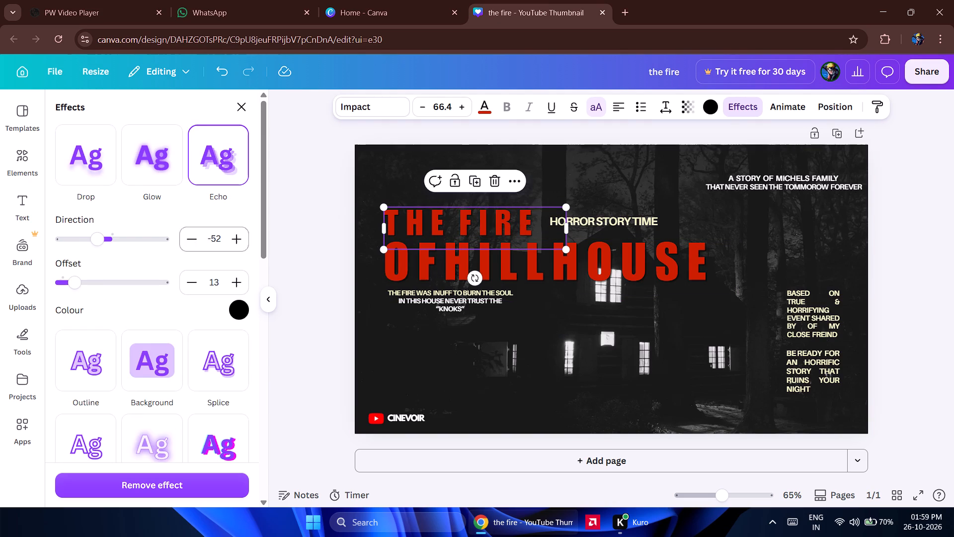
Apply the TV Static effect to the "THE FIRE" title line and recolour its text in the title's red.
scroll(191, 377, "down", 9)
scroll(206, 324, "down", 6)
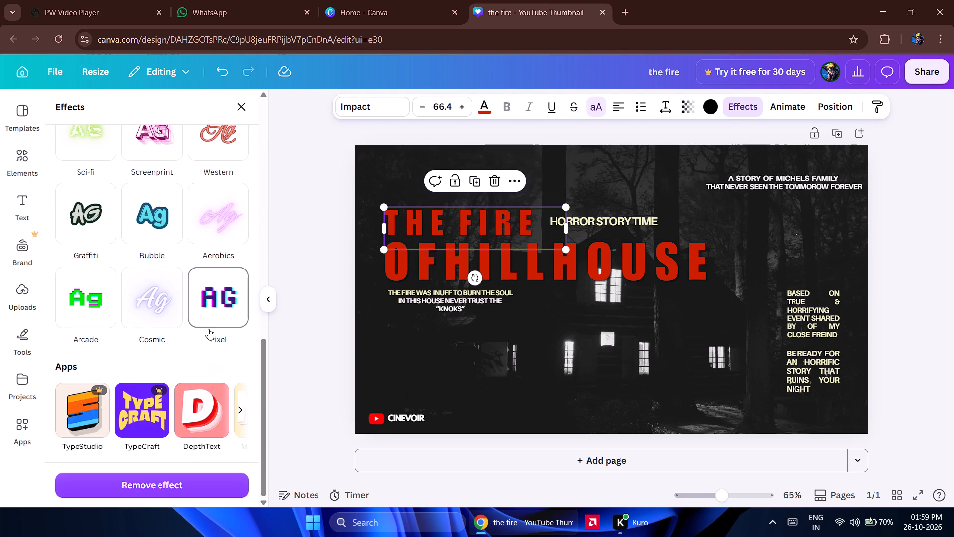
scroll(189, 369, "up", 4)
left_click(153, 316)
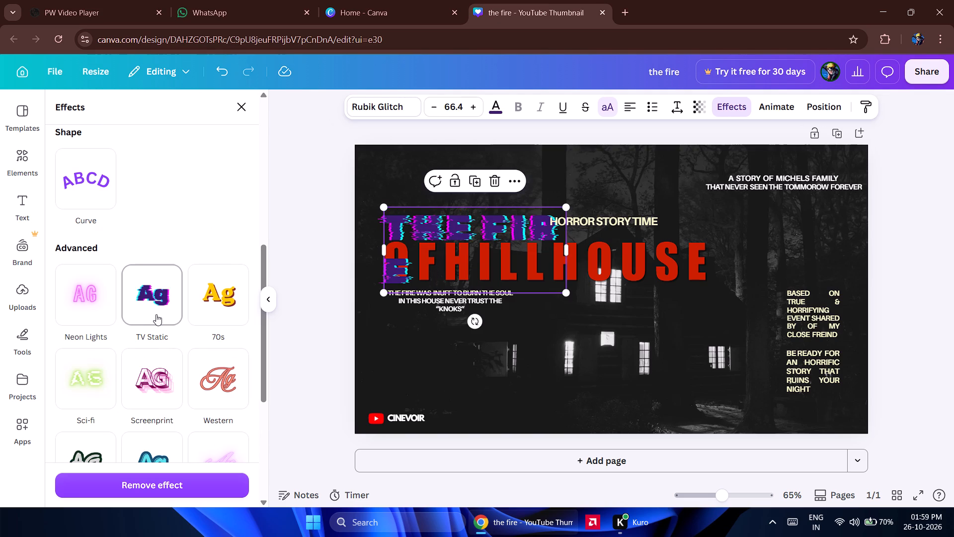
left_click(494, 103)
left_click(160, 200)
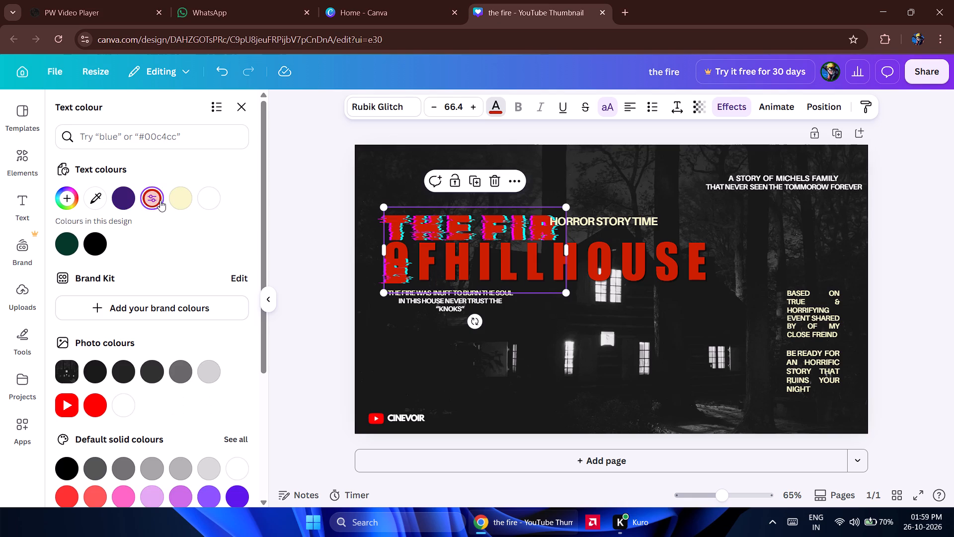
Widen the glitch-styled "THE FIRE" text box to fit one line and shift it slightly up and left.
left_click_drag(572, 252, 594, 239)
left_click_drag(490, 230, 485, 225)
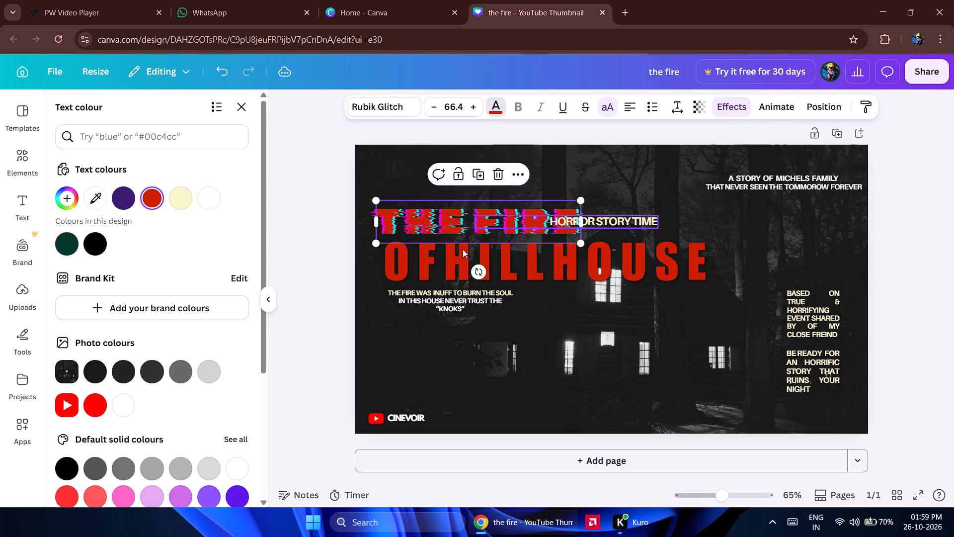
Undo the last four changes to the "THE FIRE" line: the move, the widening, the red recolour and the TV Static effect.
left_click(217, 76)
left_click(217, 76)
left_click(217, 76)
left_click(217, 76)
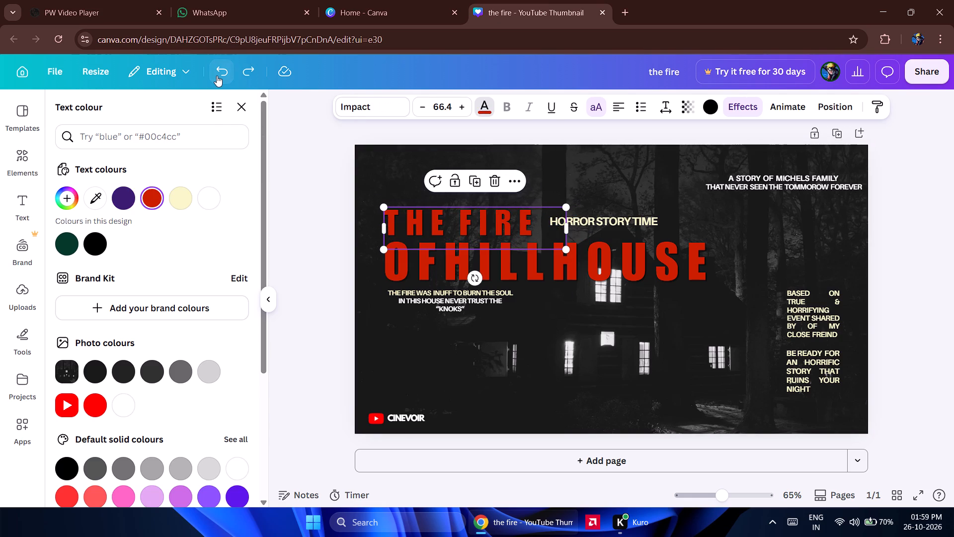
left_click(304, 305)
left_click(509, 316)
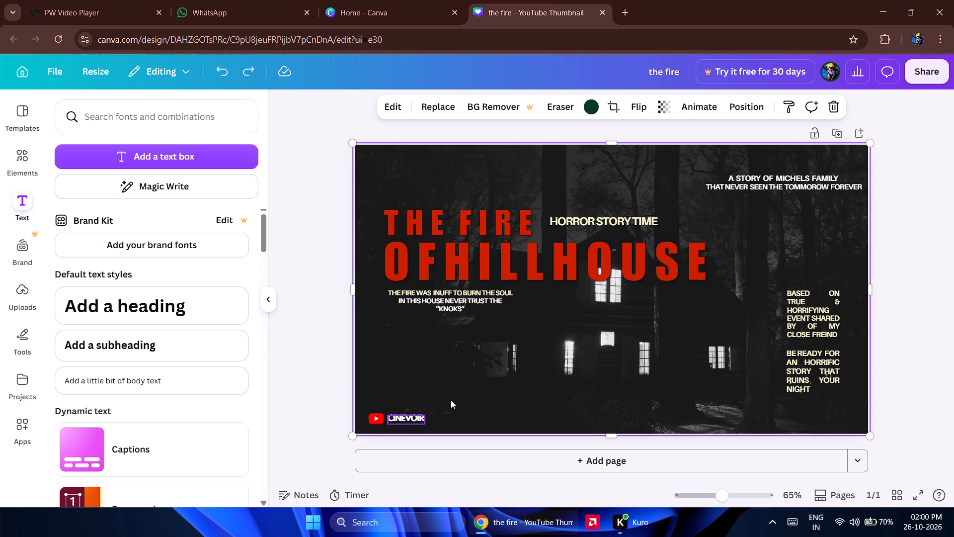
left_click(313, 362)
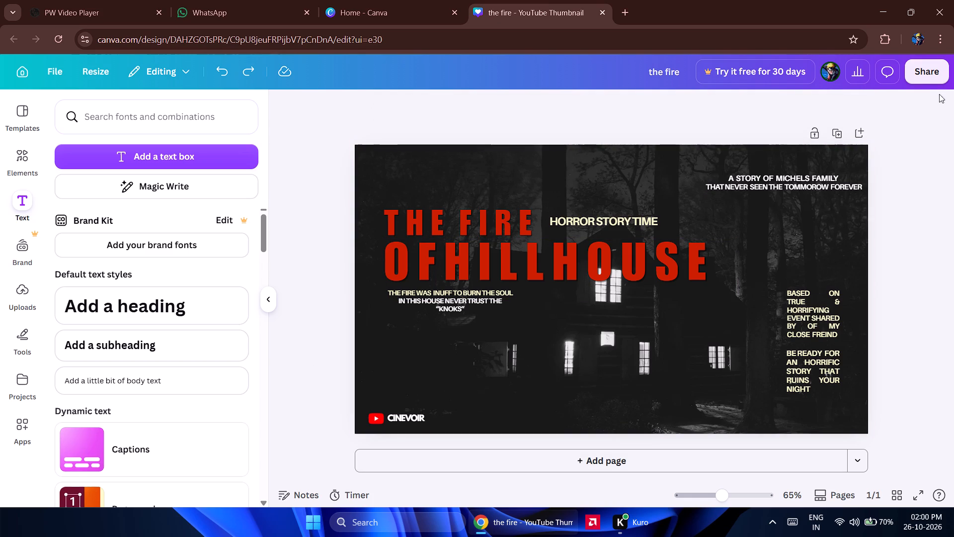
Download the thumbnail as a PNG at 1,280 × 720 px and High quality.
left_click(932, 79)
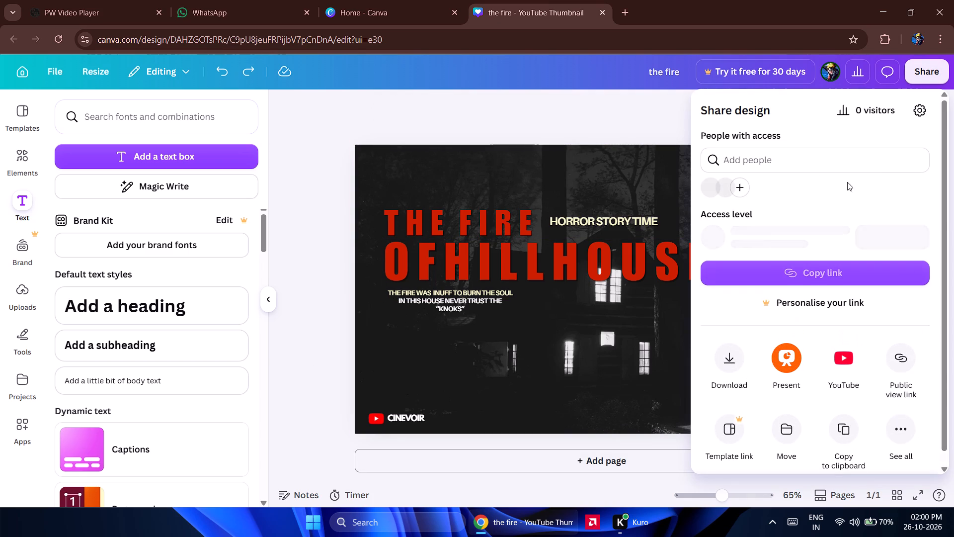
left_click(733, 366)
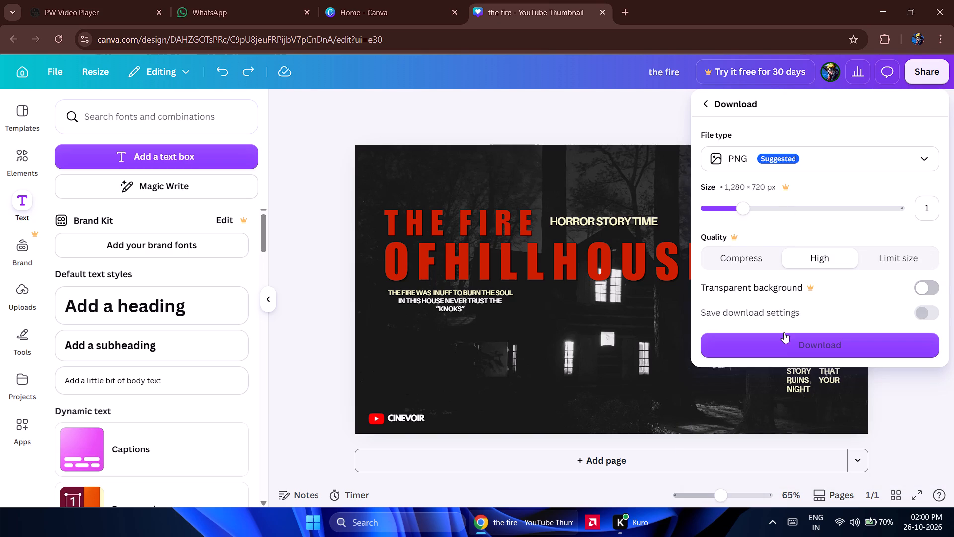
left_click(784, 349)
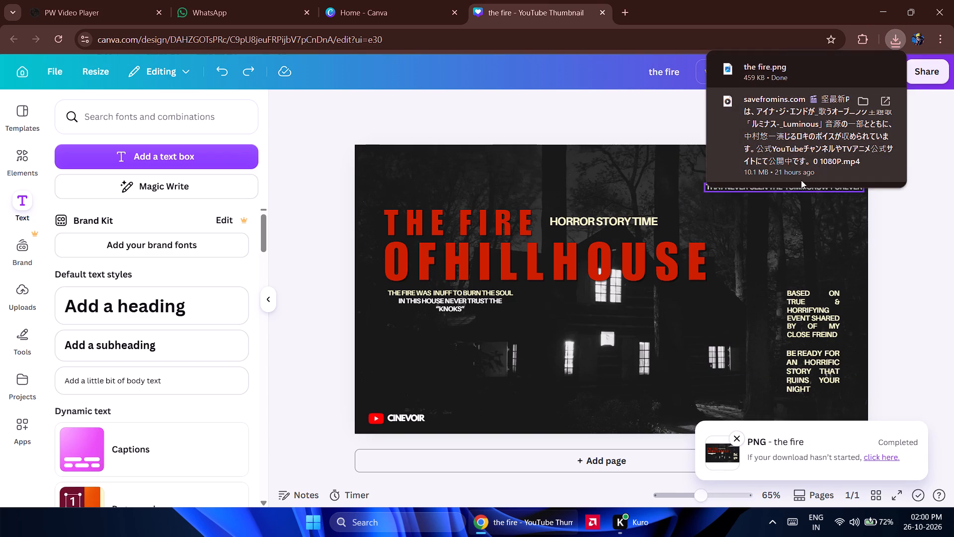
Check the design's visit analytics and the people it is shared with.
left_click(928, 253)
left_click(860, 71)
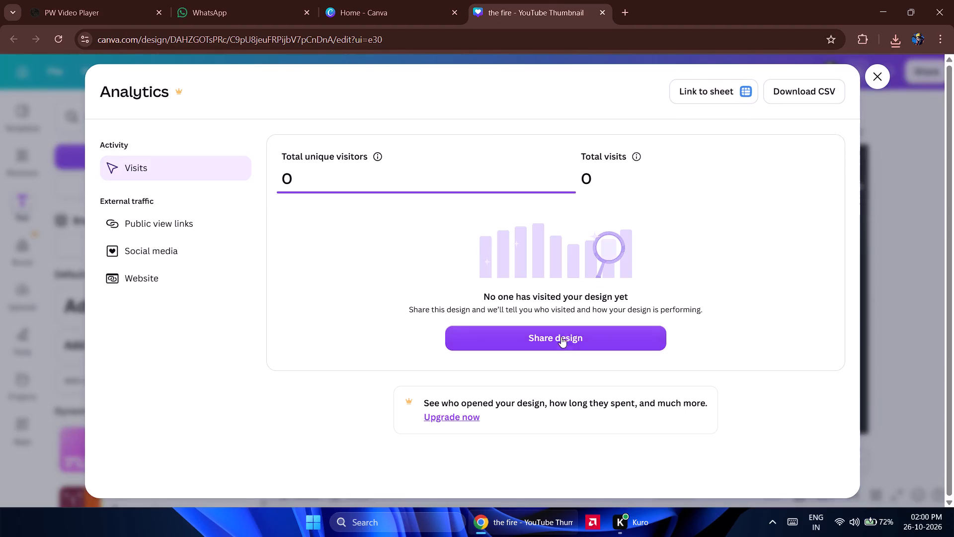
left_click(561, 342)
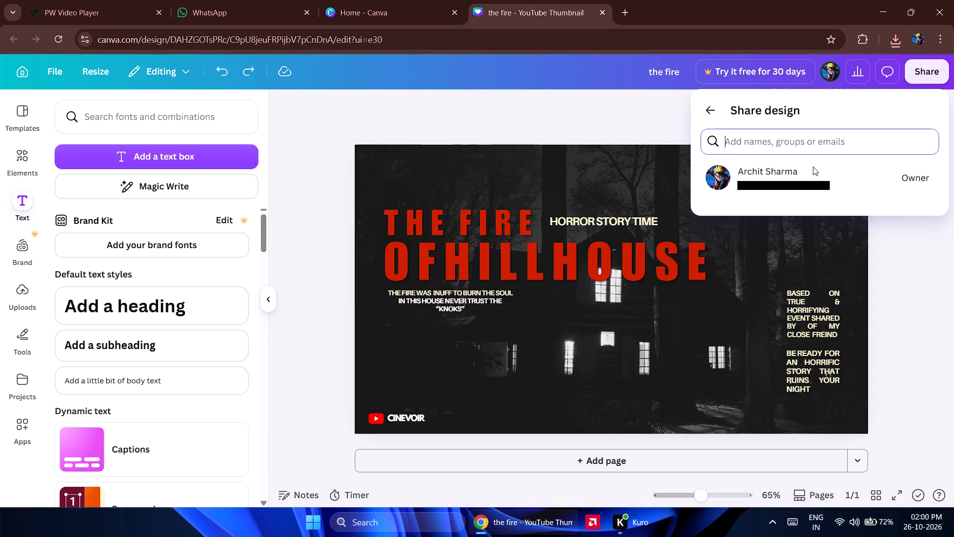
left_click(835, 178)
left_click(902, 240)
Present the thumbnail in full screen to inspect it, and return to the editor.
left_click(931, 65)
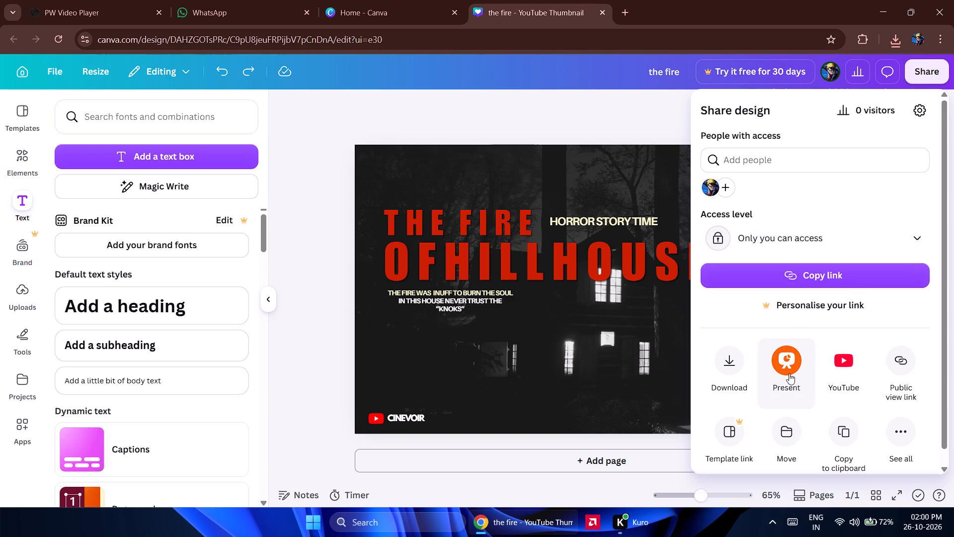
scroll(789, 371, "down", 2)
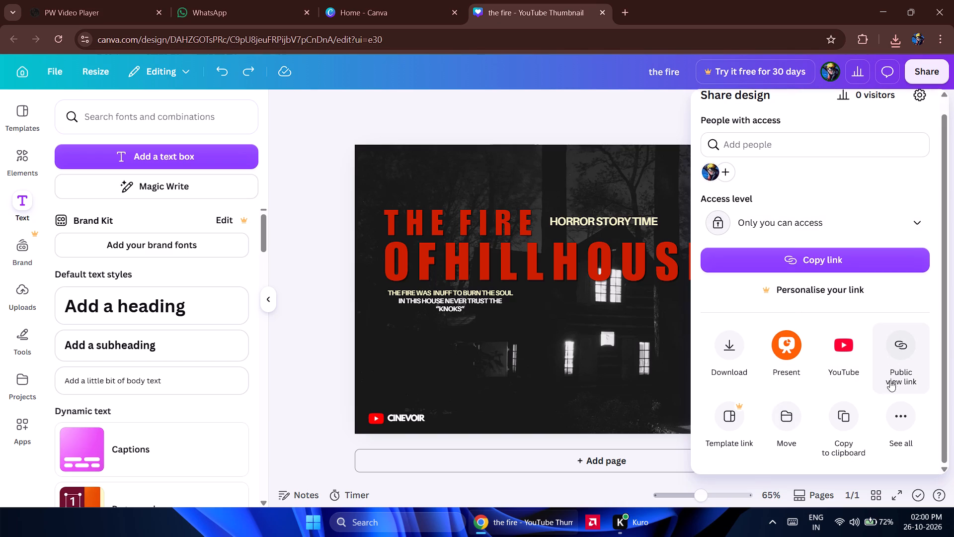
left_click(783, 355)
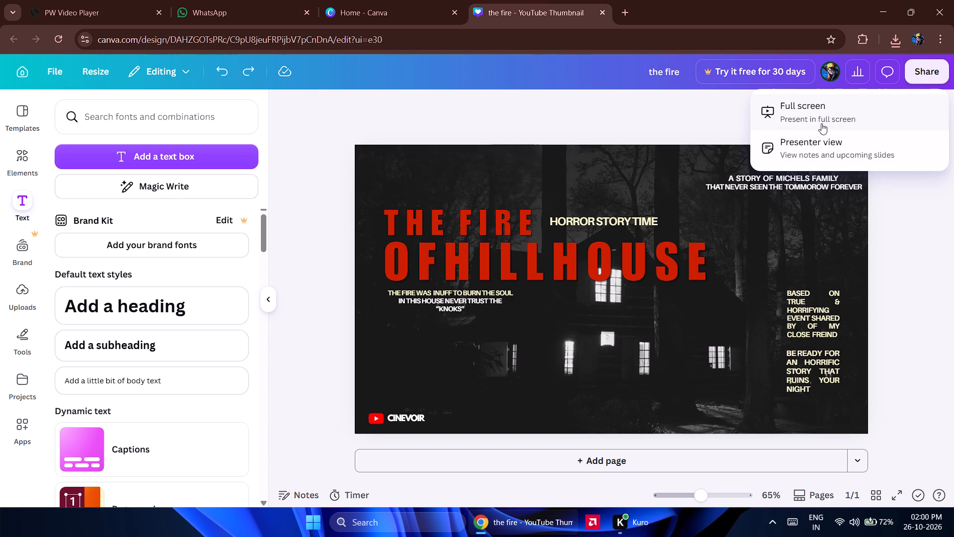
left_click(825, 95)
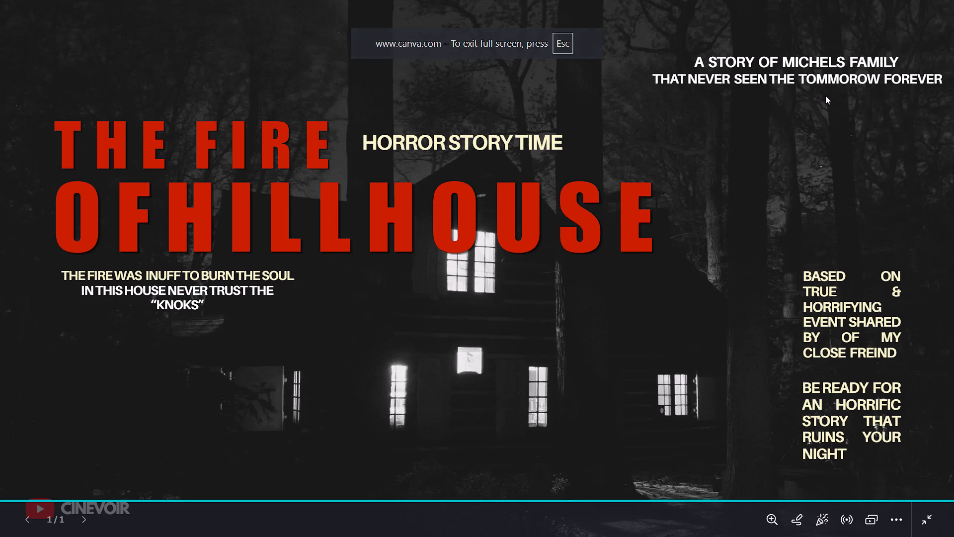
left_click_drag(734, 416, 733, 412)
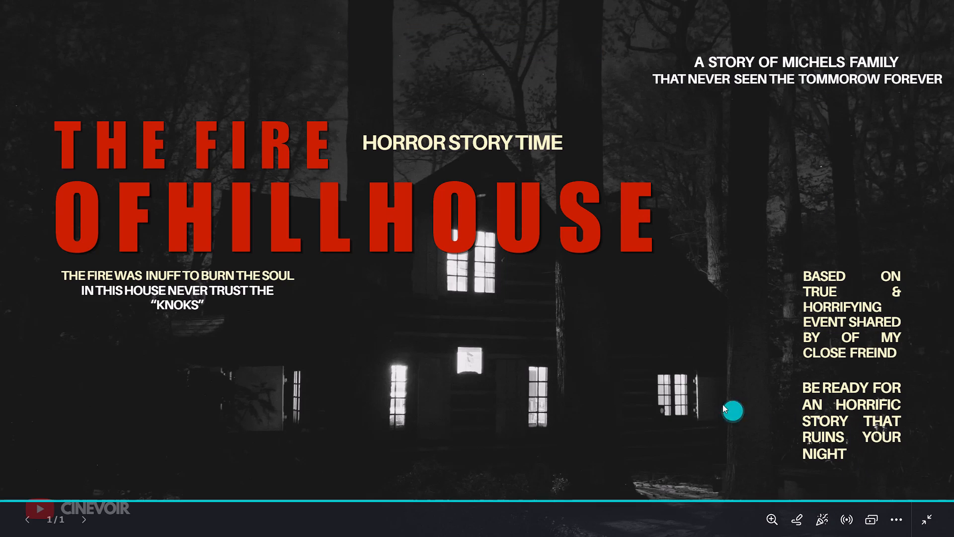
left_click(571, 315)
left_click_drag(401, 189, 411, 204)
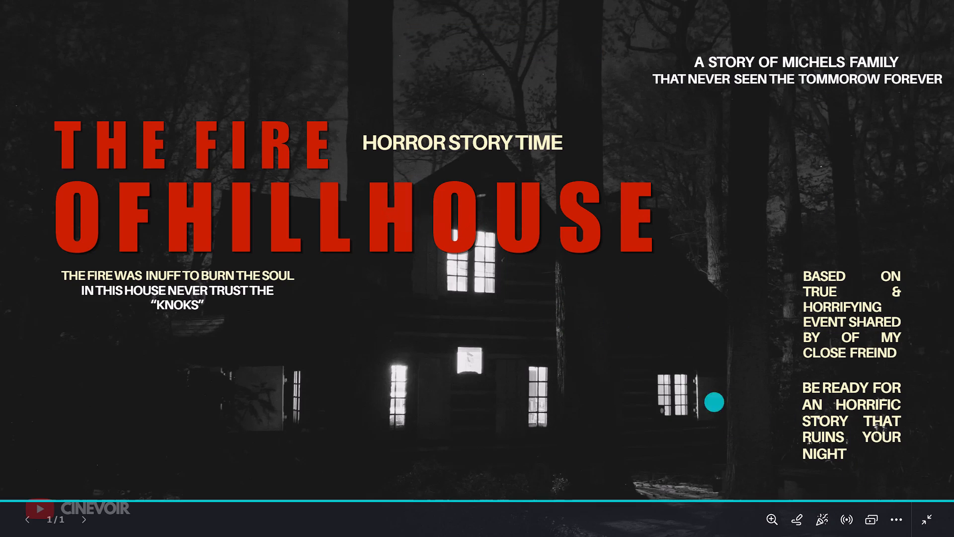
left_click(953, 435)
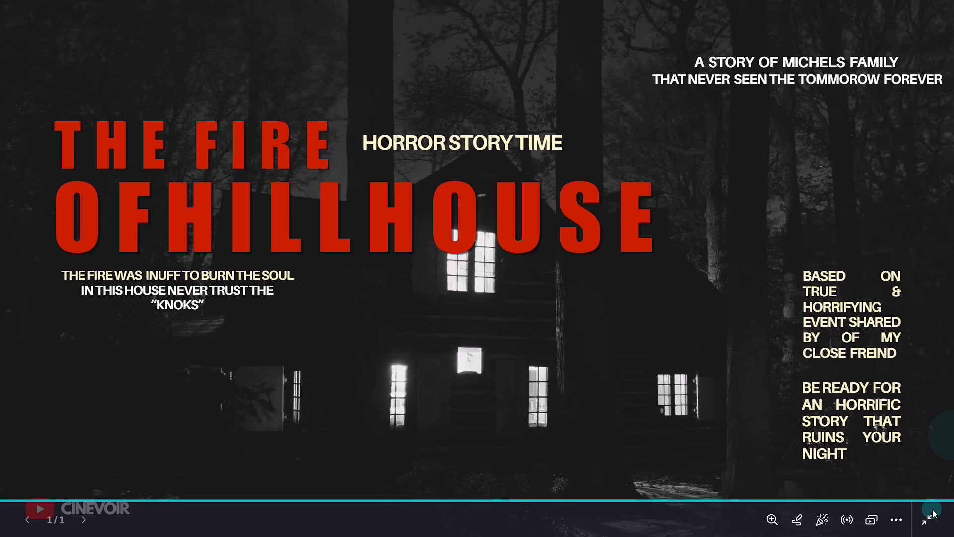
left_click(932, 509)
left_click(925, 515)
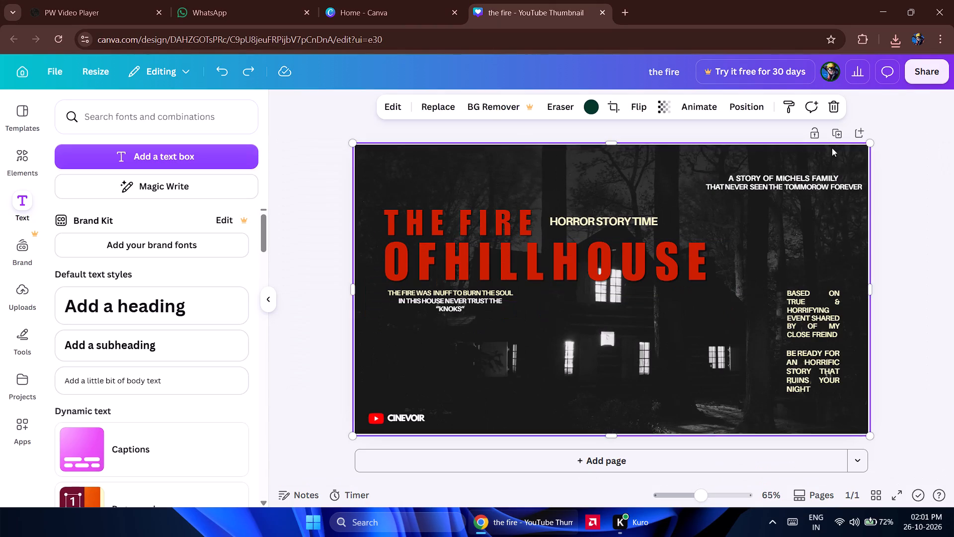
left_click(905, 205)
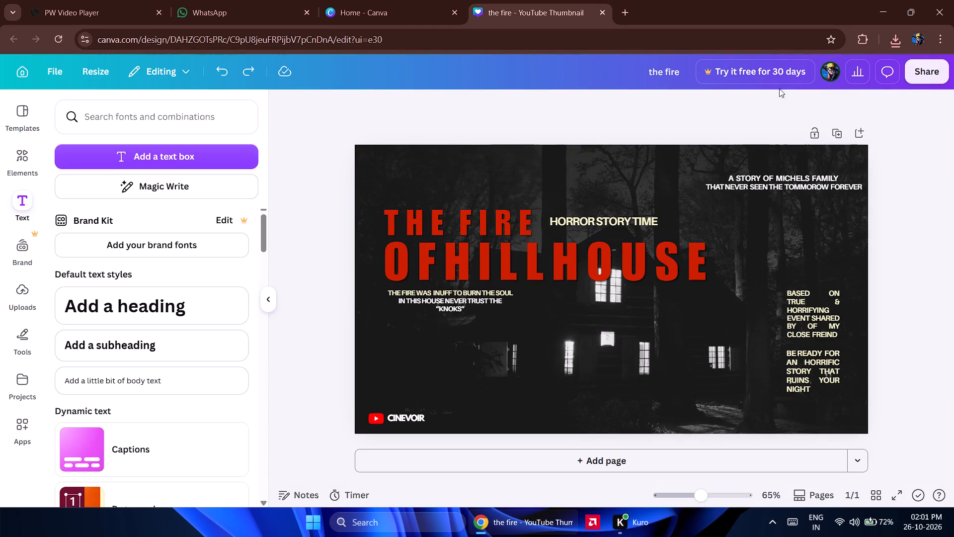
Review the design's public view link, social media and website analytics, and open the website publishing options.
left_click(935, 69)
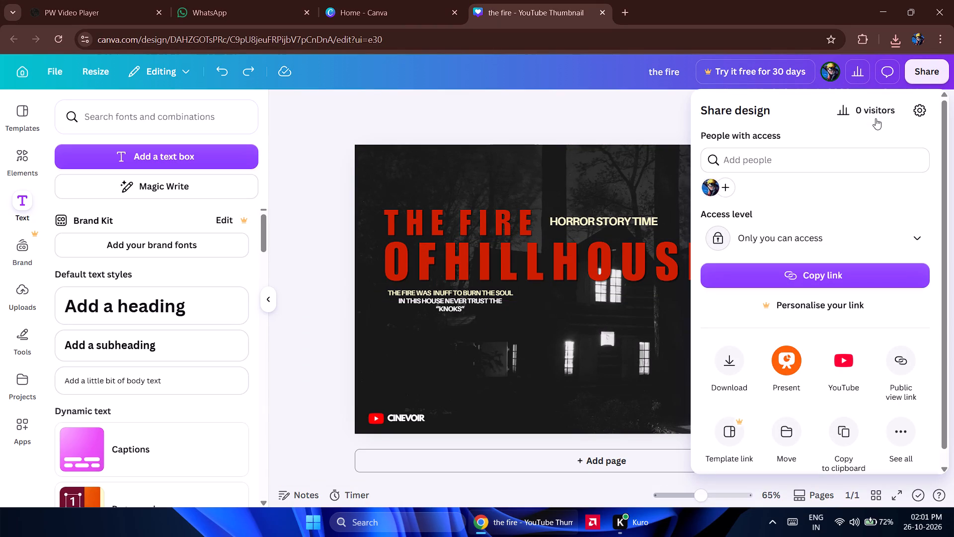
left_click(875, 116)
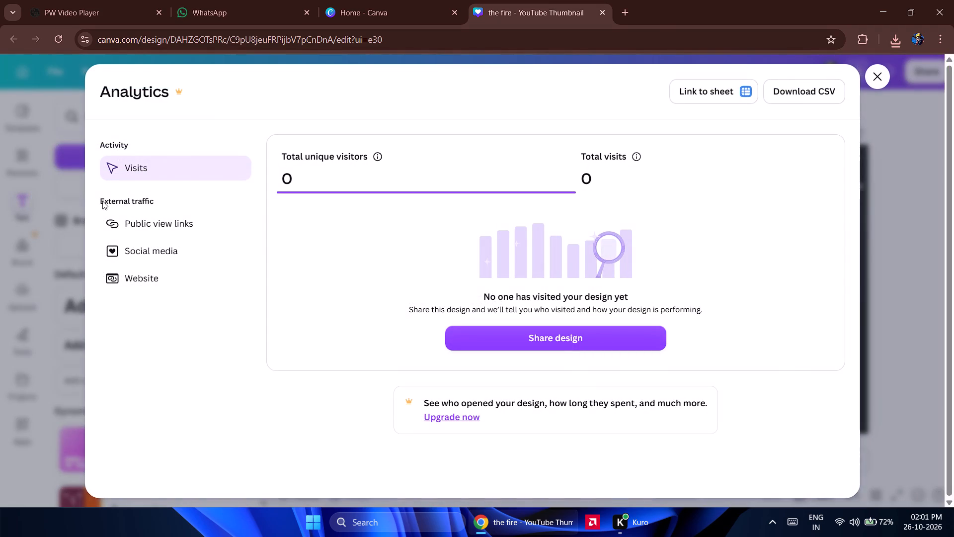
left_click(140, 224)
left_click(146, 252)
left_click(143, 274)
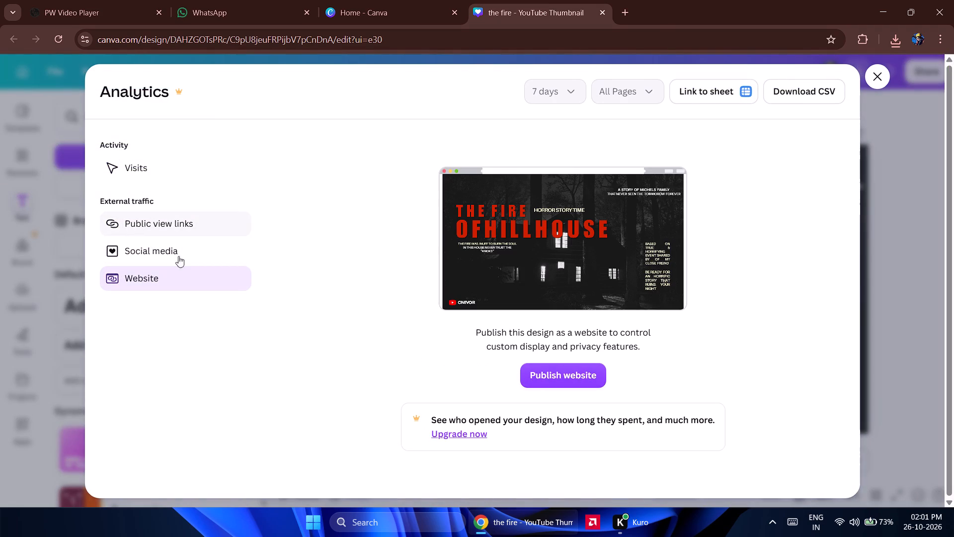
left_click(602, 365)
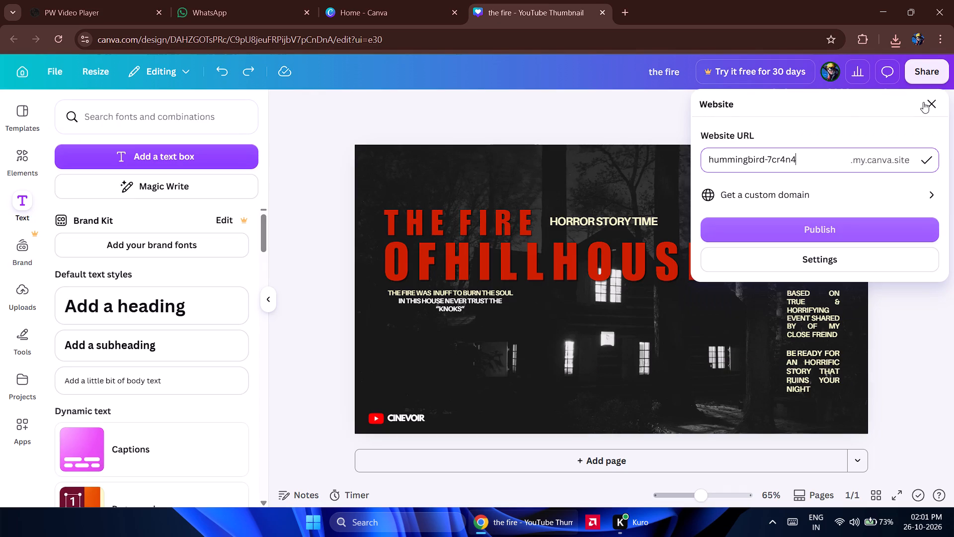
left_click(866, 222)
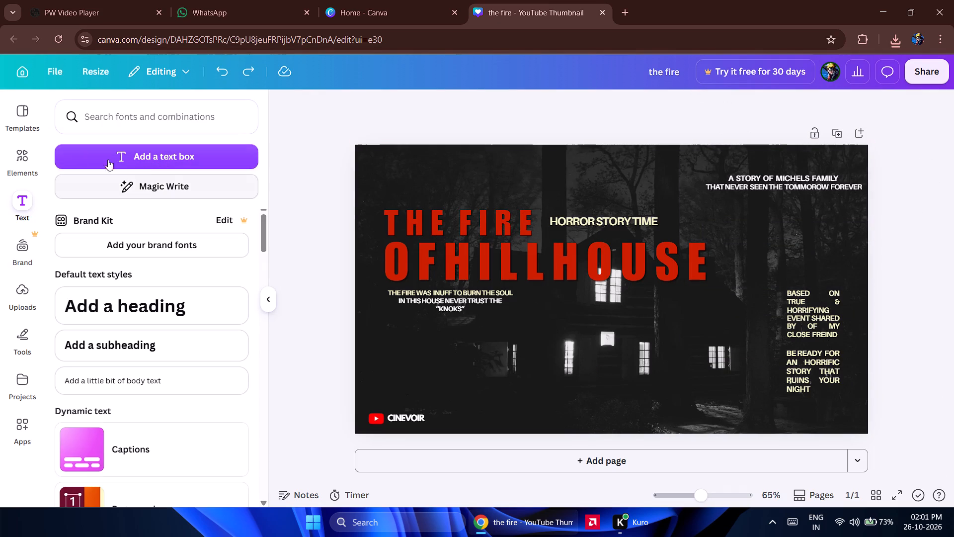
Return to the Canva home page and create a new blank website design.
left_click(15, 74)
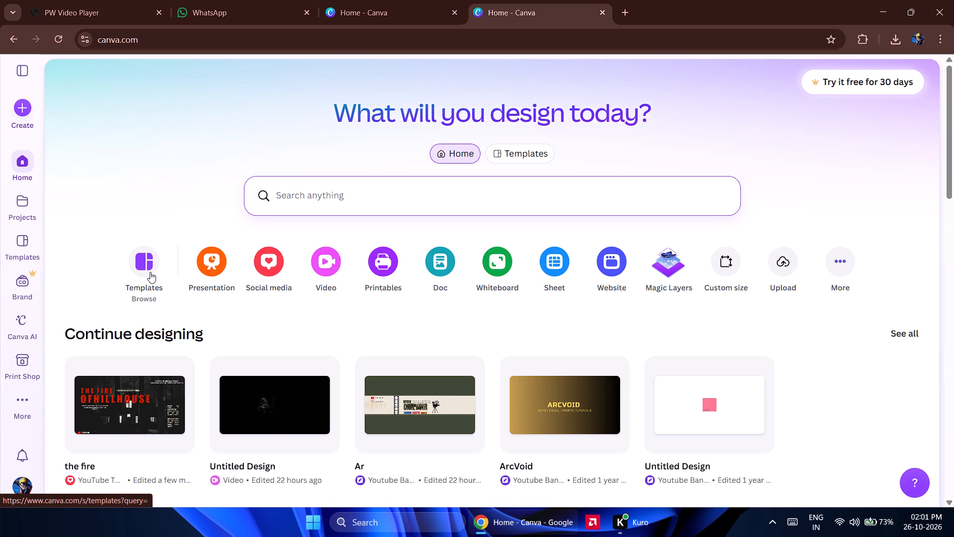
scroll(459, 339, "down", 2)
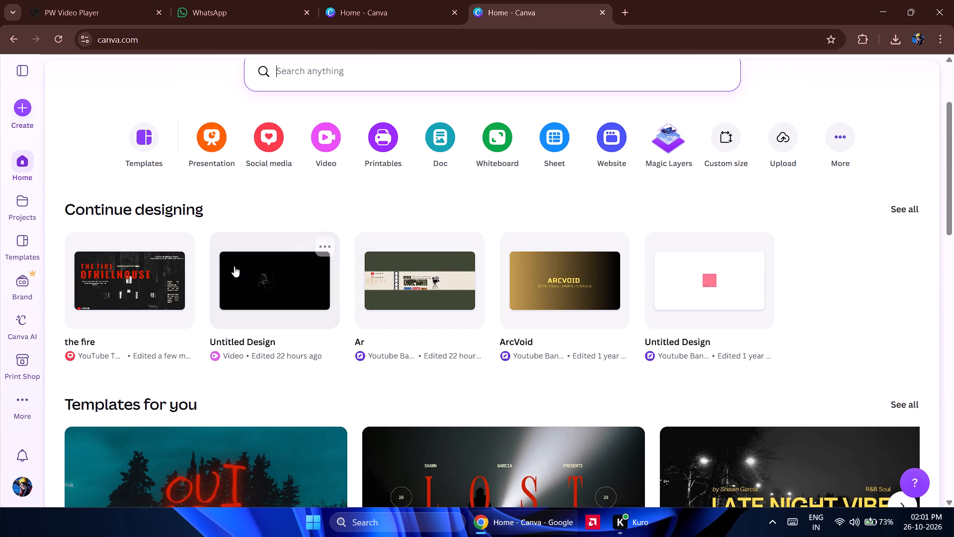
scroll(128, 271, "up", 5)
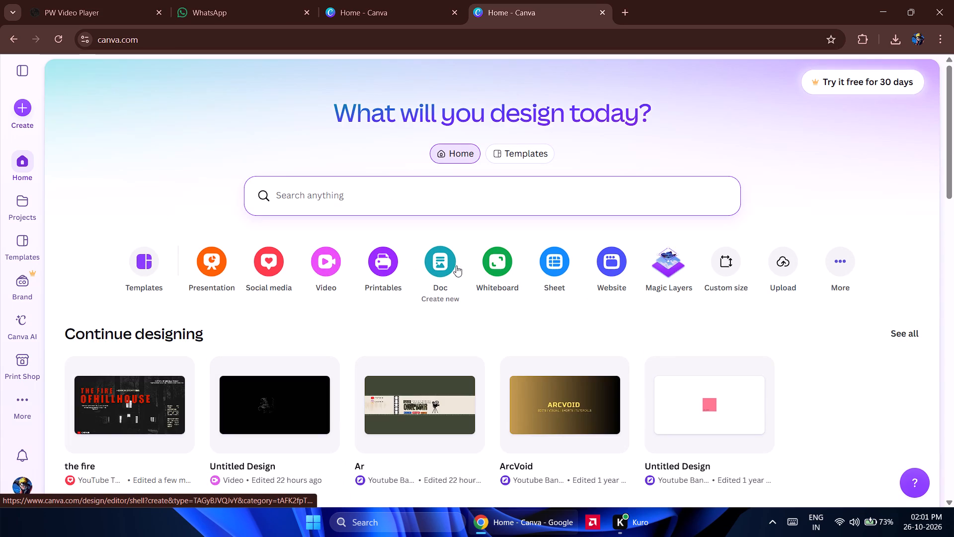
left_click(594, 262)
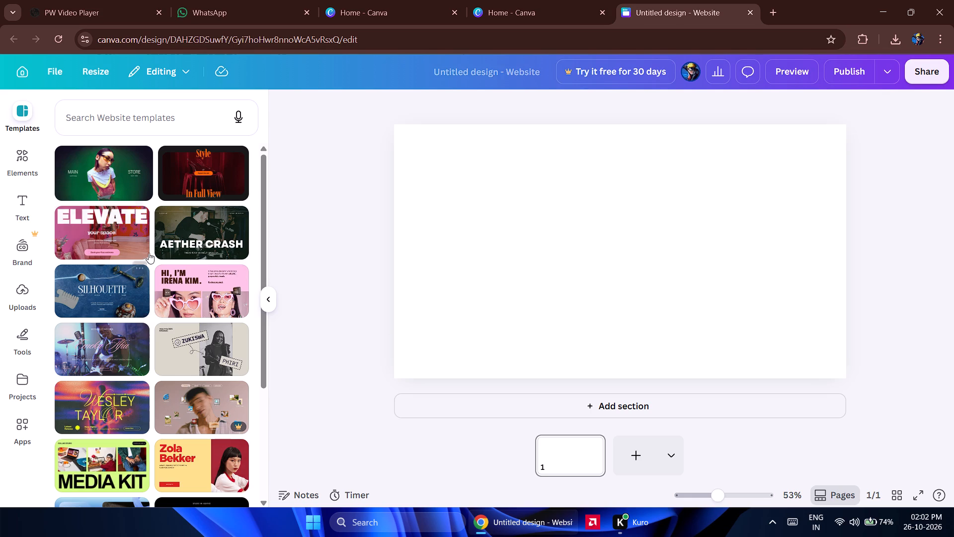
Browse the suggested website templates for a suitable starting layout, and return to the beginning of the list.
scroll(175, 246, "down", 4)
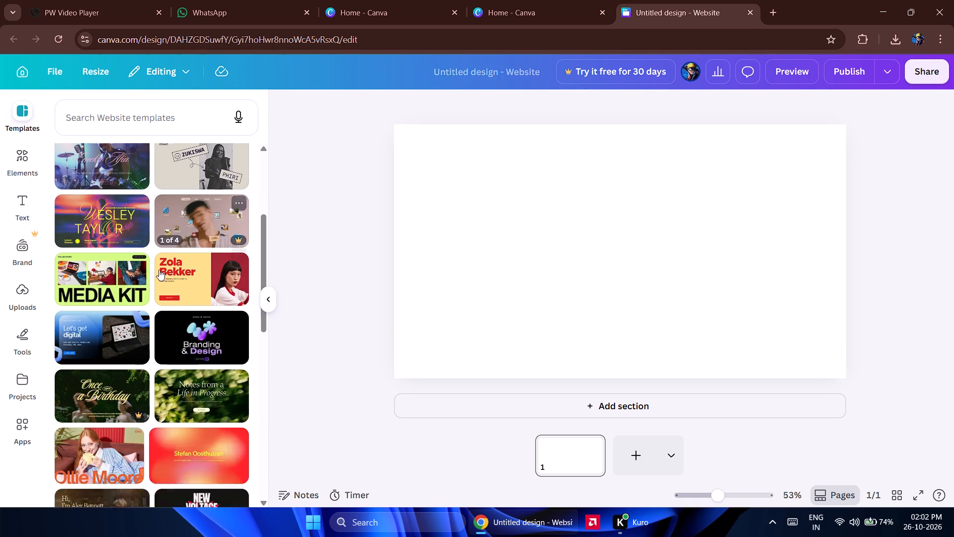
scroll(164, 266, "down", 2)
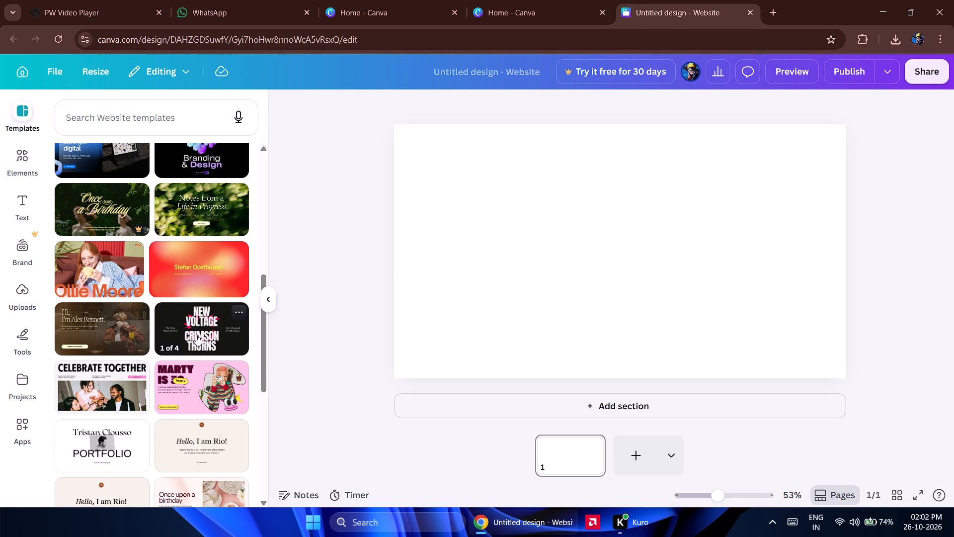
scroll(196, 335, "down", 4)
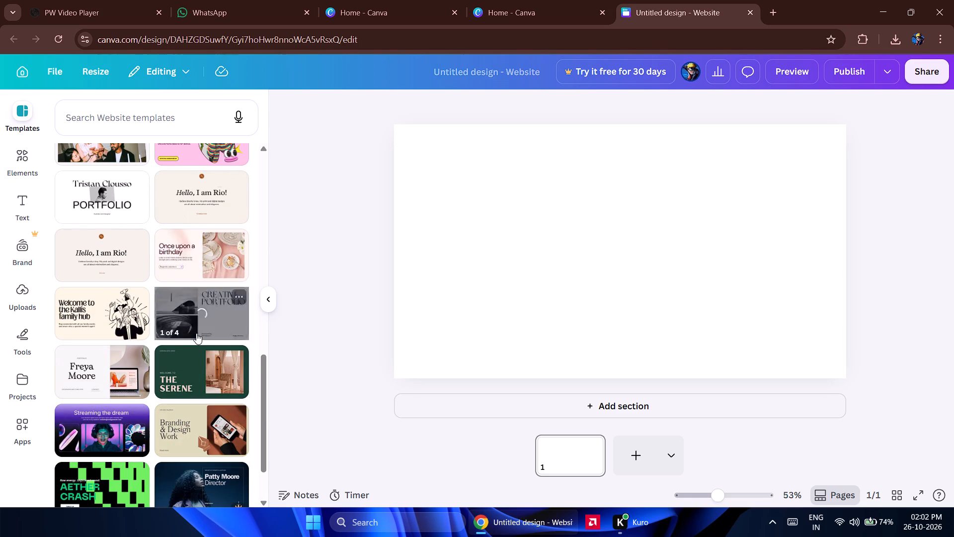
scroll(196, 333, "down", 1)
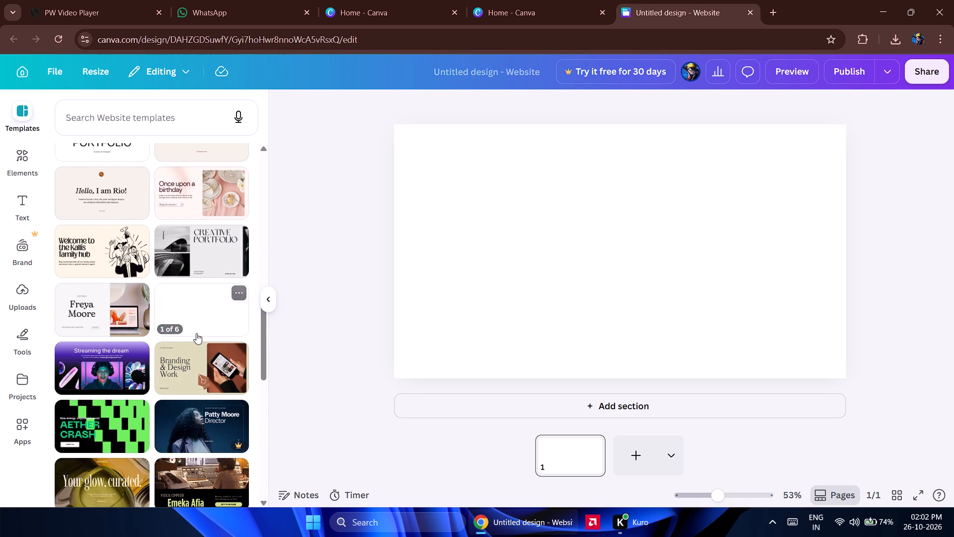
scroll(196, 333, "down", 1)
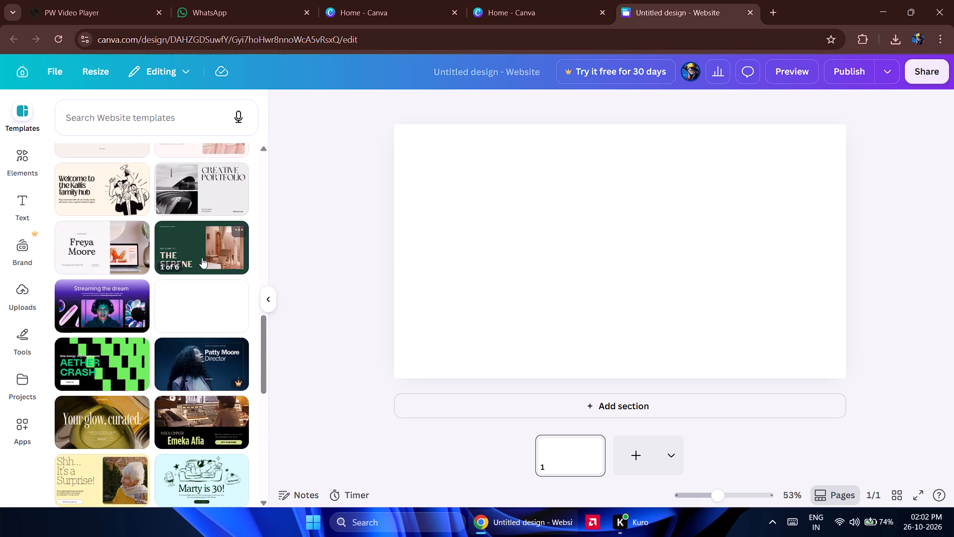
scroll(202, 258, "down", 2)
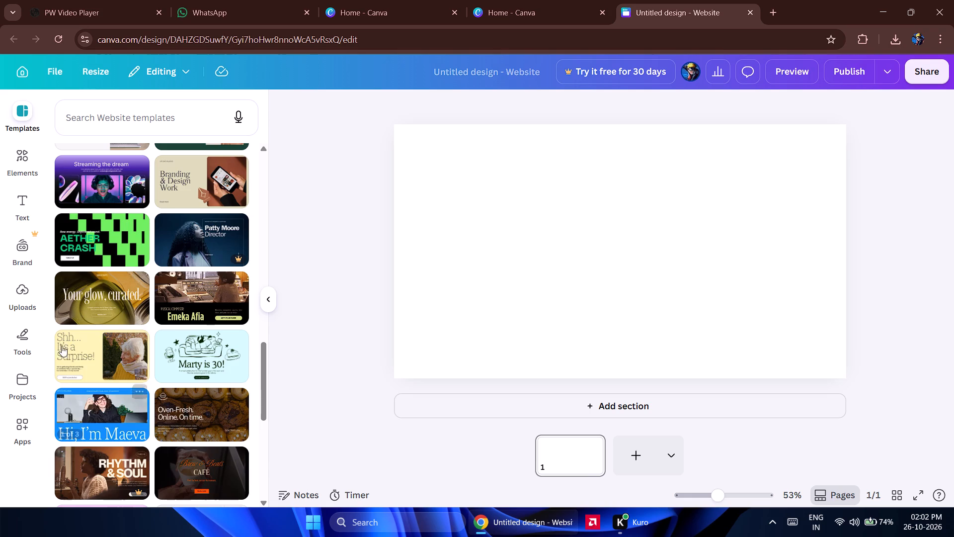
scroll(191, 308, "down", 4)
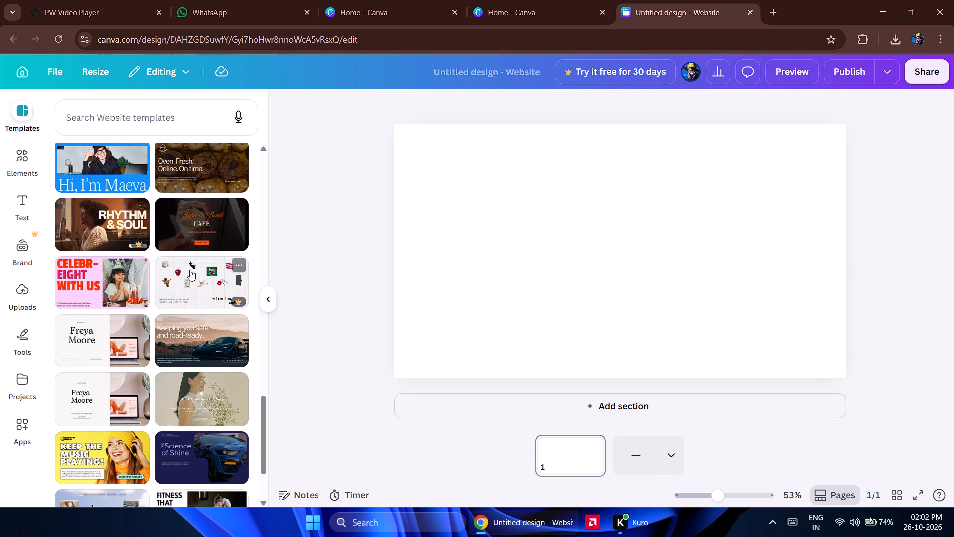
scroll(118, 393, "down", 3)
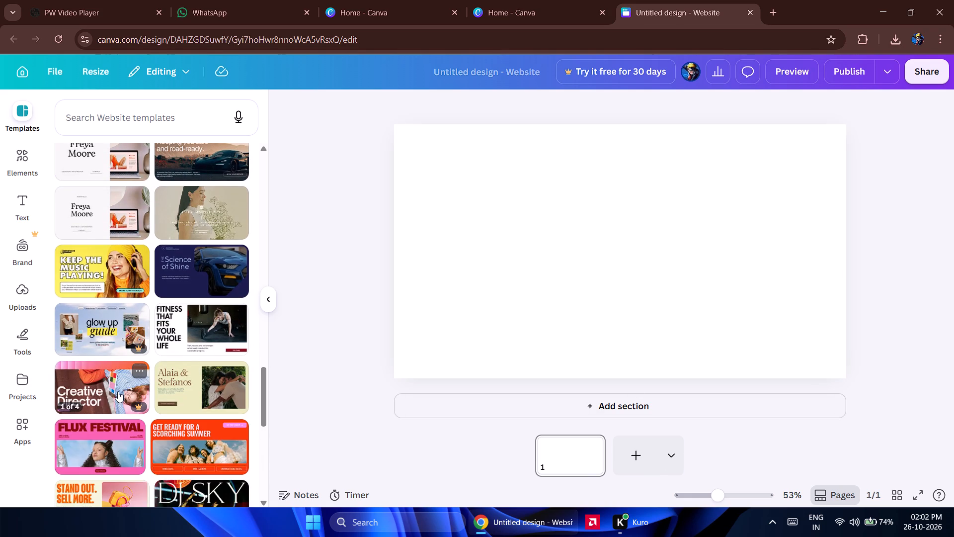
scroll(118, 391, "down", 2)
scroll(117, 391, "up", 16)
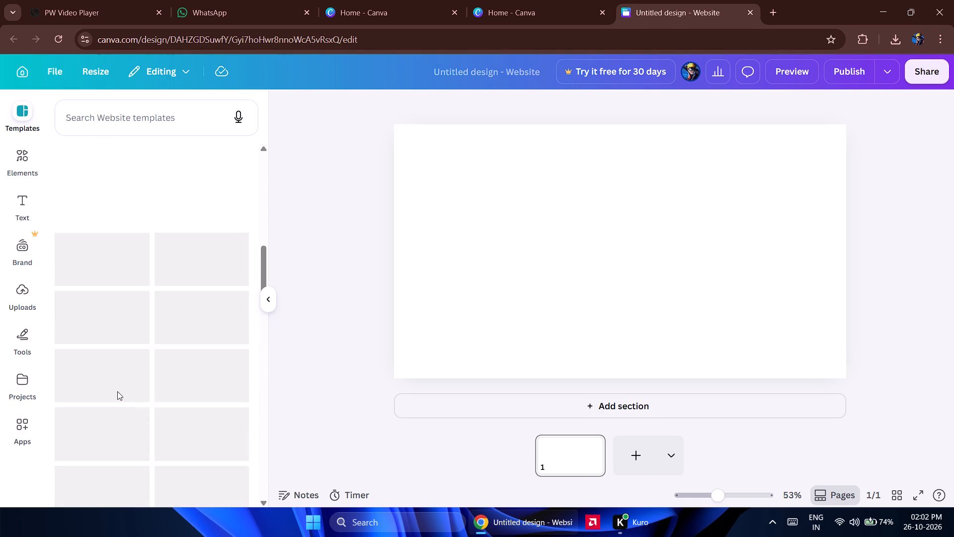
scroll(117, 391, "up", 14)
Search the website templates for "movie" and look through the matching designs.
left_click(129, 120)
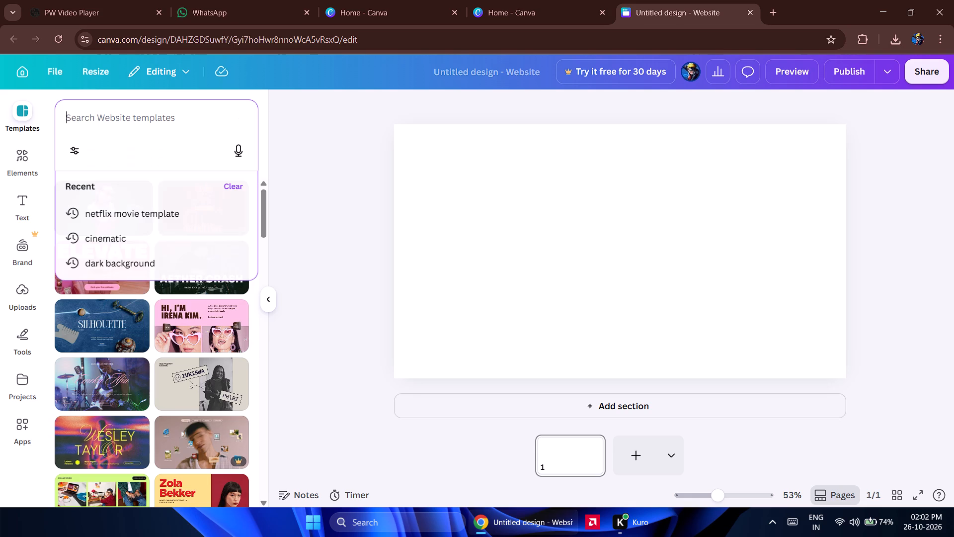
key("c")
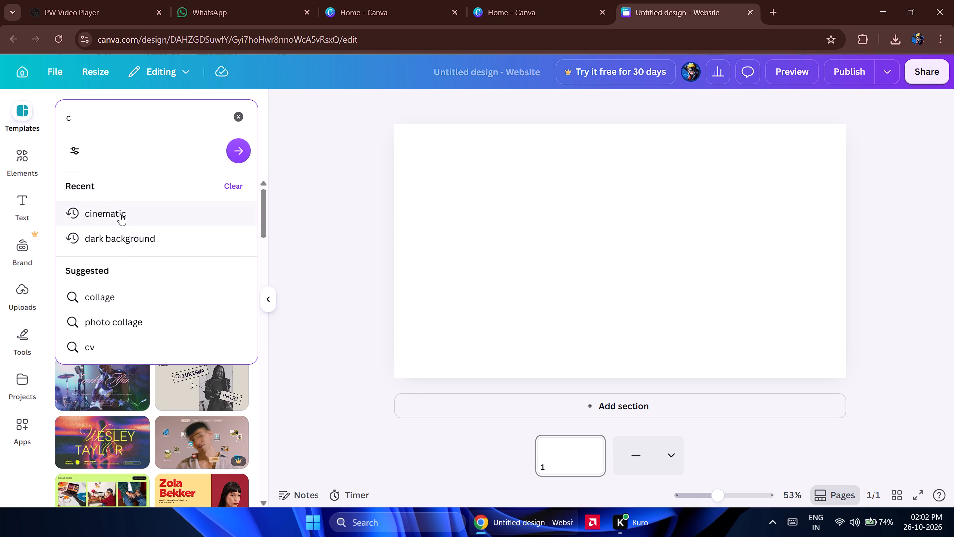
key("BackSpace")
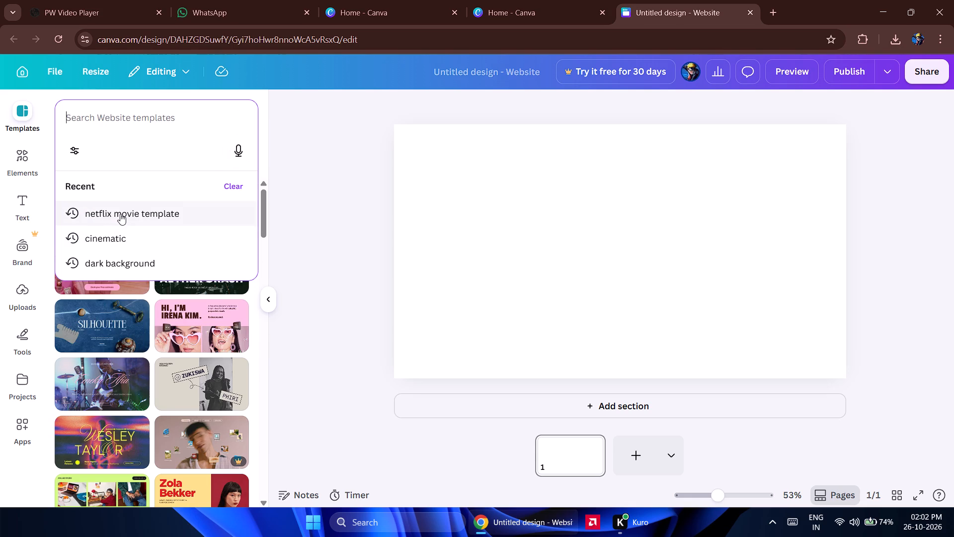
type("mo")
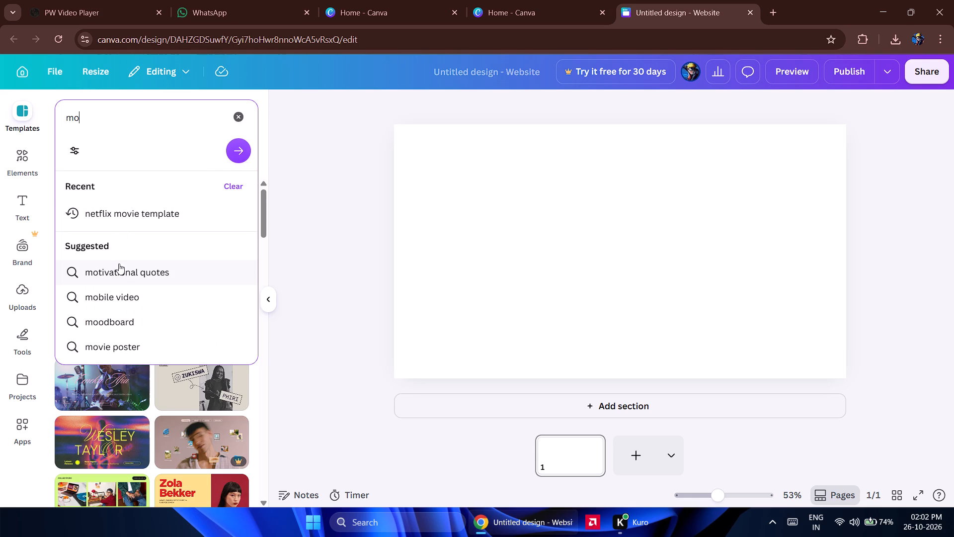
type("vi")
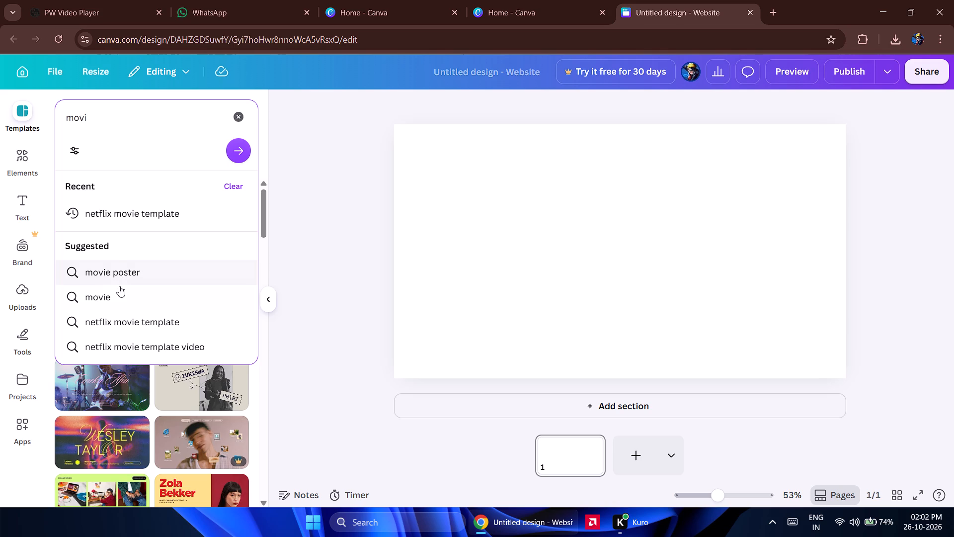
left_click(119, 288)
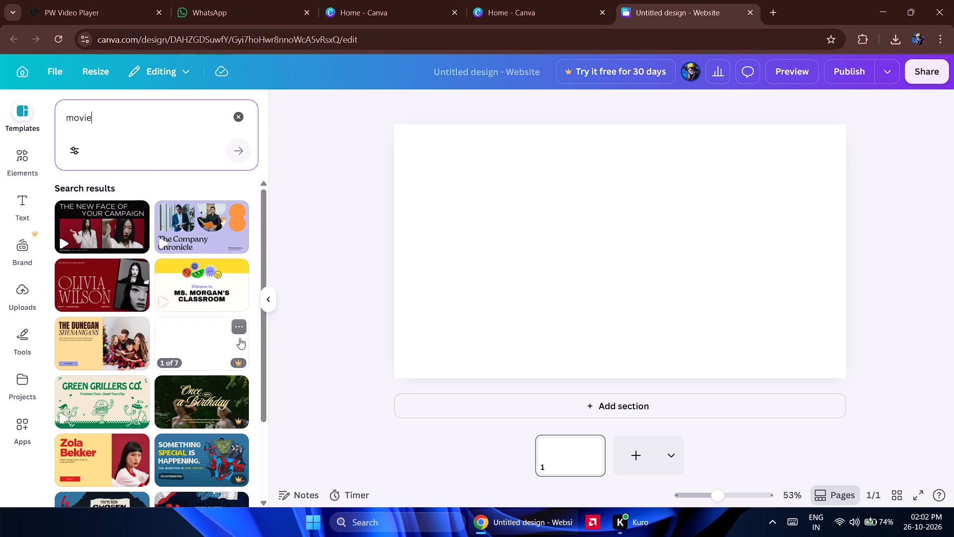
scroll(239, 338, "down", 5)
scroll(166, 390, "down", 3)
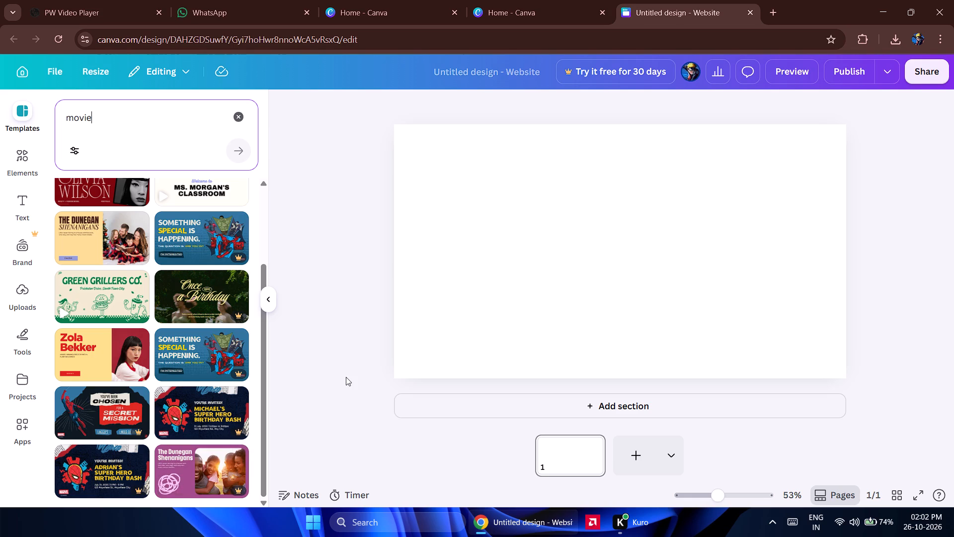
scroll(157, 352, "up", 6)
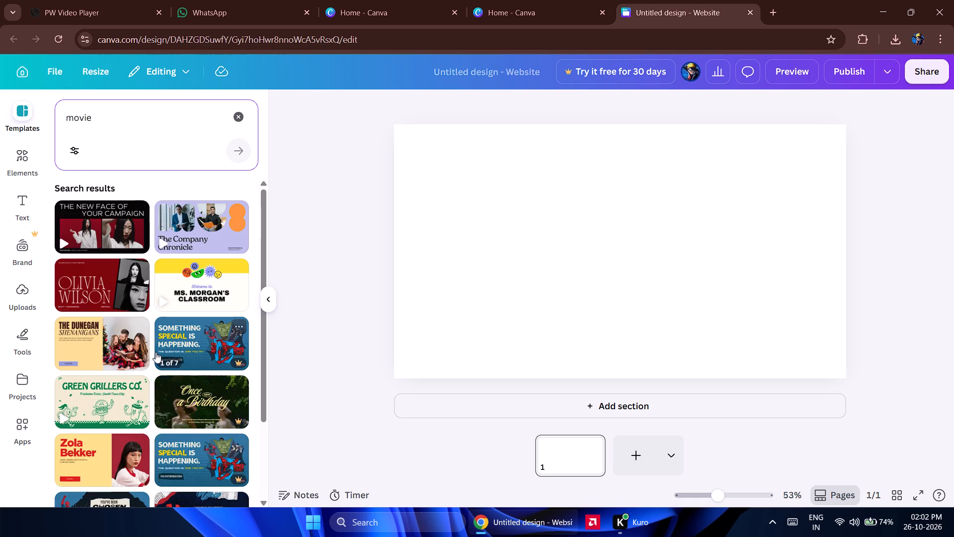